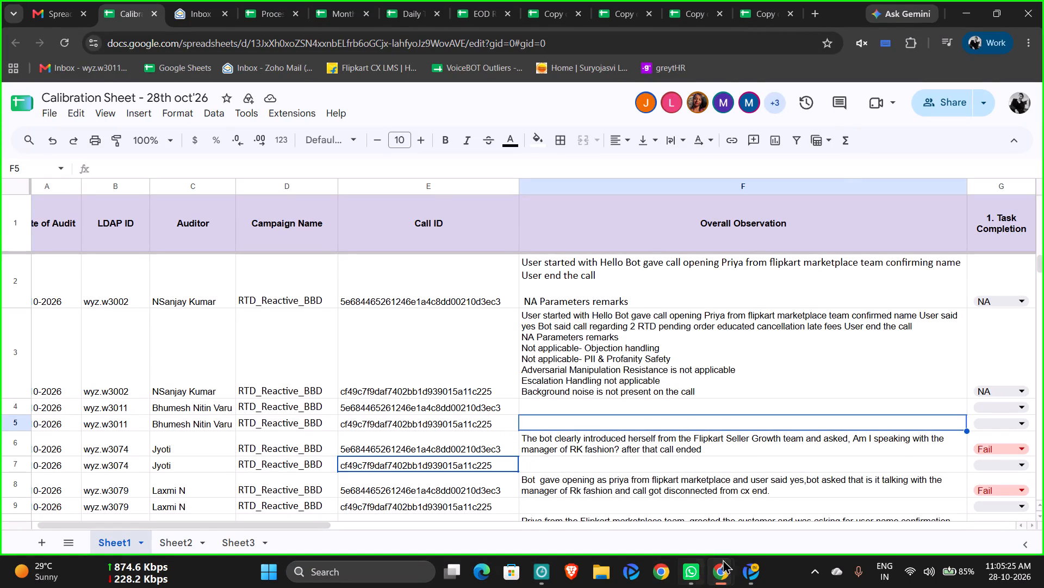
# Glance at the call transcript in the Voice Platform, return to the Calibration Sheet and paste the copied call summary into Overall Observation cell F5.
pyautogui.click(750, 577)
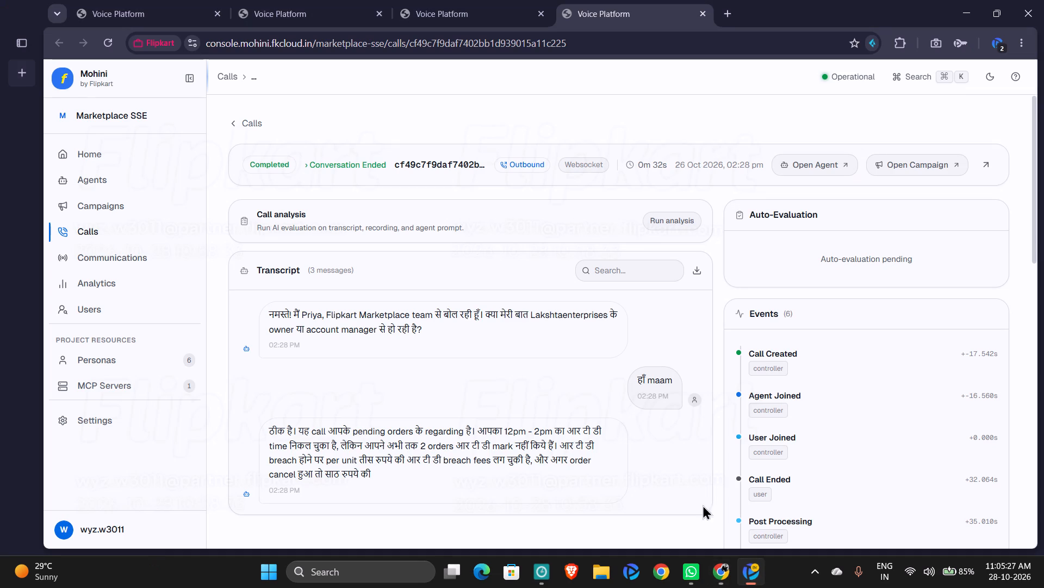
pyautogui.click(728, 569)
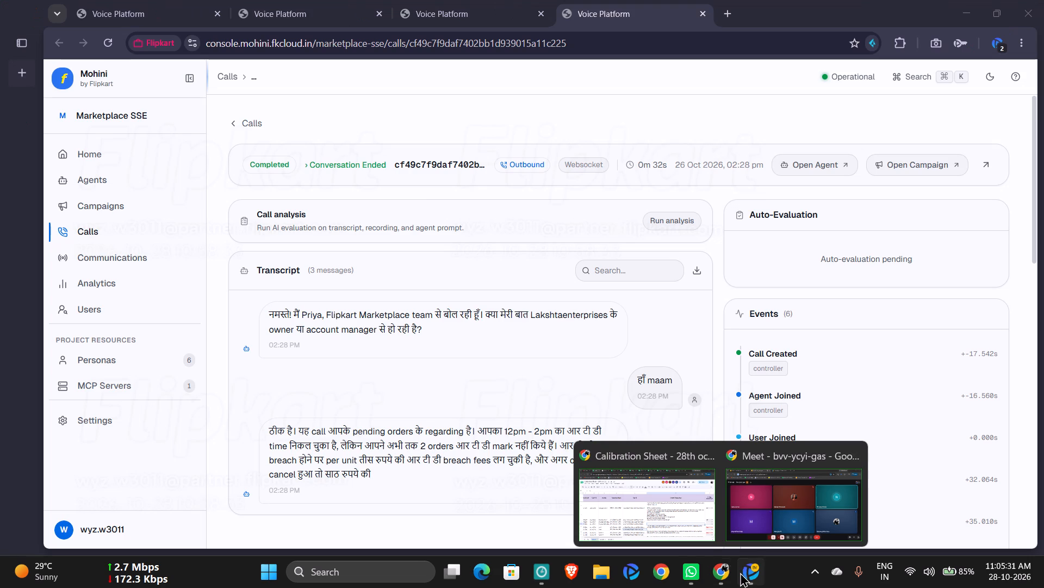
pyautogui.click(721, 578)
pyautogui.click(670, 525)
pyautogui.click(570, 446)
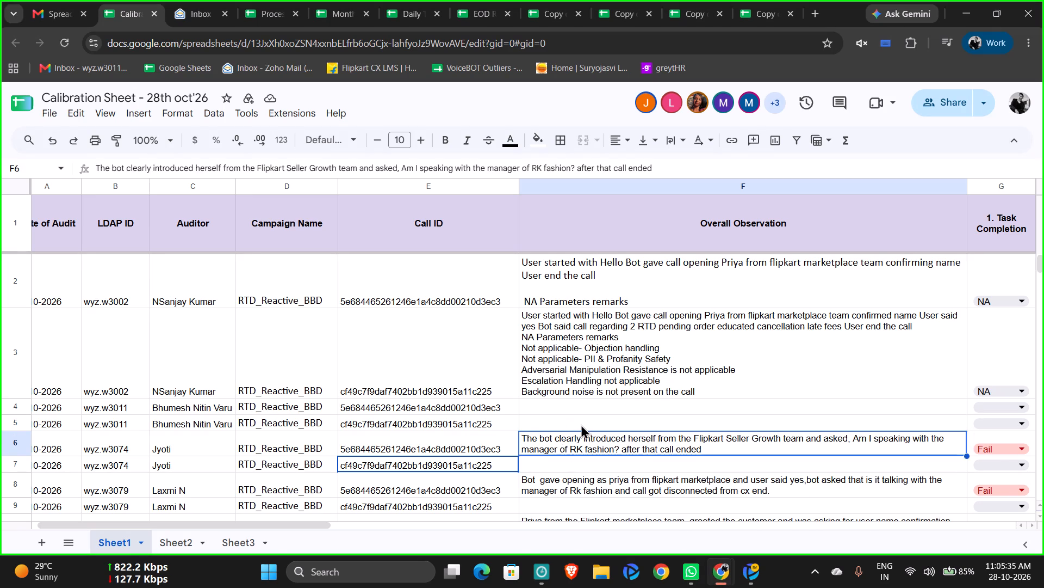
pyautogui.click(581, 423)
pyautogui.hotkey('ctrl', 'v')
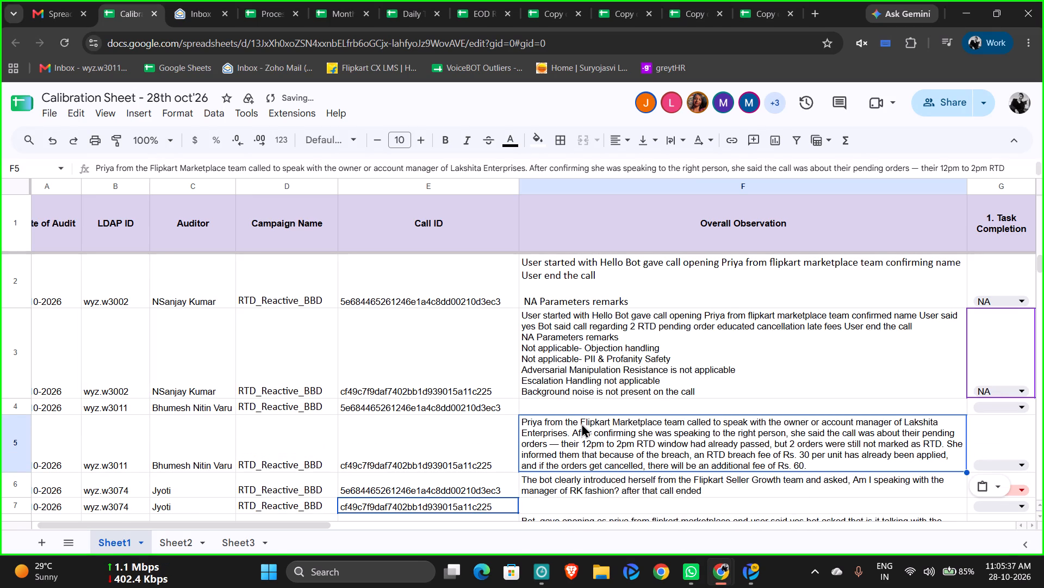
# Insert "BOT " before "Priya" at the very beginning of the observation text in cell F5.
pyautogui.press('Left')
pyautogui.press('Up')
pyautogui.press('Down')
pyautogui.press('Right')
pyautogui.press('Return')
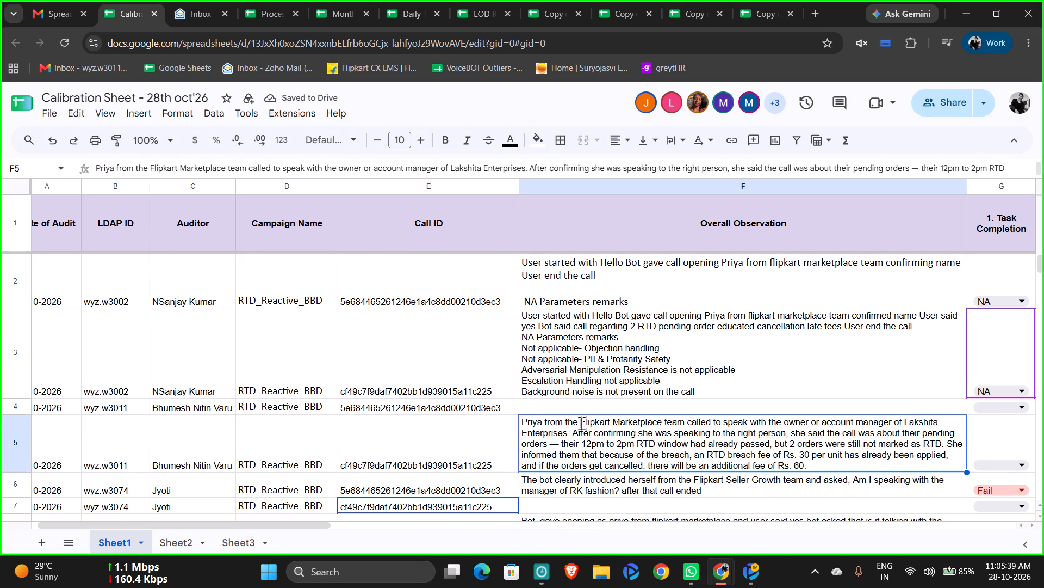
pyautogui.press('Left')
pyautogui.press('Left')
pyautogui.press('Left')
pyautogui.press('Left')
pyautogui.press('Left')
pyautogui.press('Left')
pyautogui.press('Left')
pyautogui.press('Left')
pyautogui.press('Left')
pyautogui.press('Left')
pyautogui.press('Left')
pyautogui.press('Left')
pyautogui.press('Left')
pyautogui.press('Left')
pyautogui.press('Left')
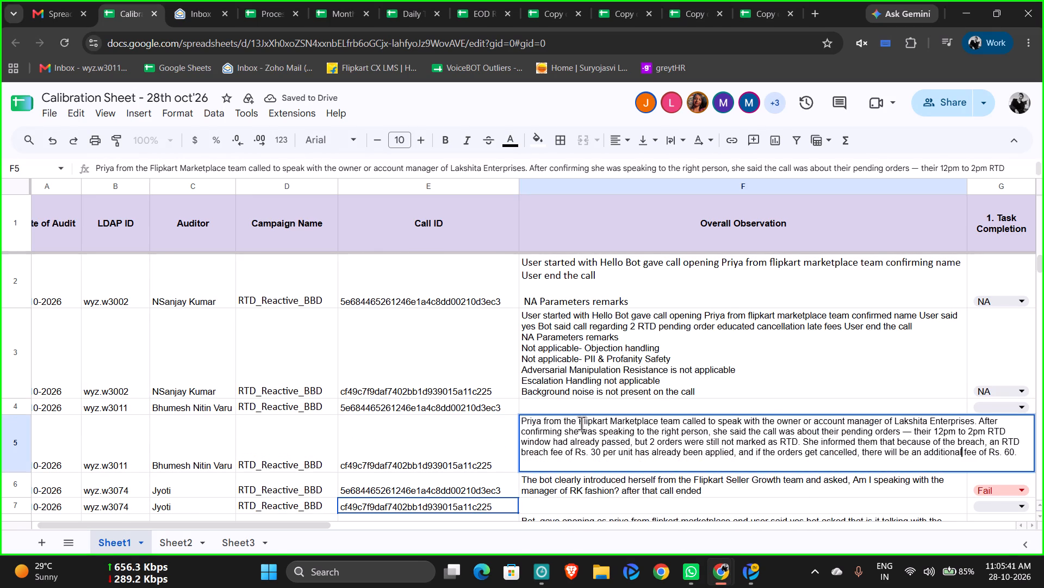
pyautogui.press('Home')
pyautogui.press('Up')
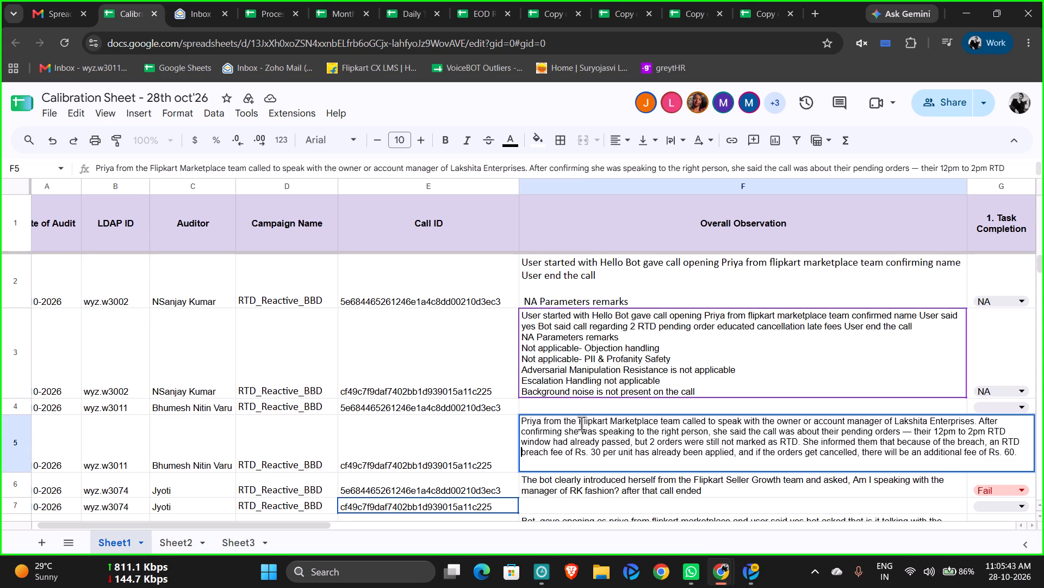
pyautogui.press('Up')
pyautogui.press('Up')
pyautogui.write('BOT')
pyautogui.press('space')
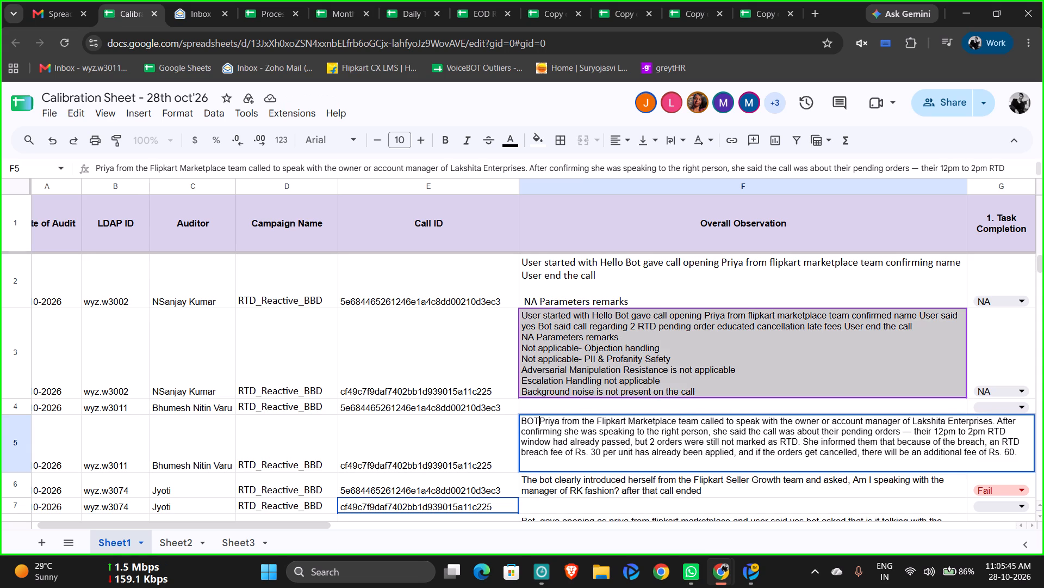
pyautogui.press('Right')
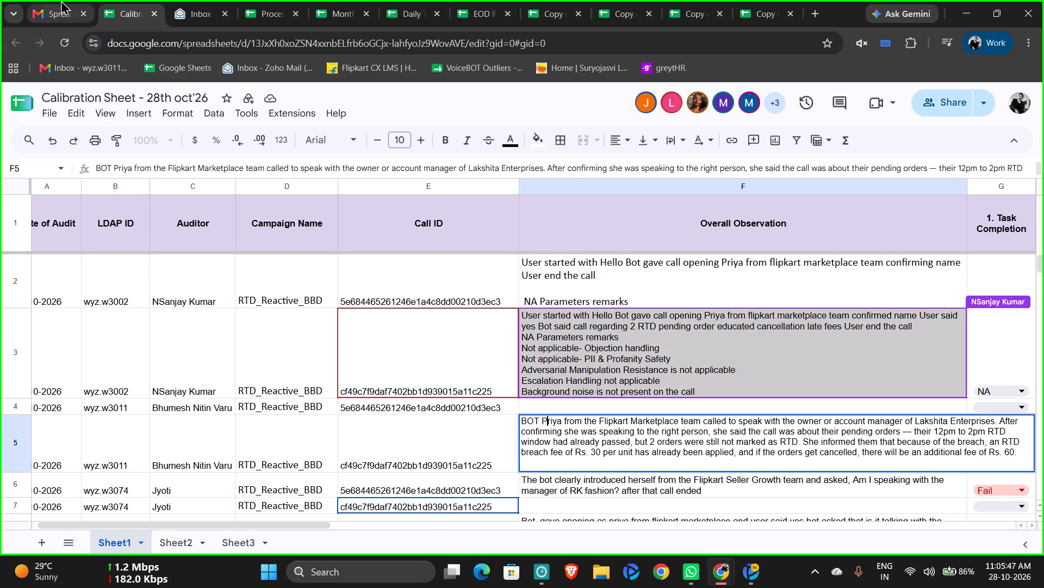
# Replace the long dash between "pending orders" and "their 12pm to 2pm" in the F5 observation with a single space.
pyautogui.doubleClick(934, 434)
pyautogui.press('Left')
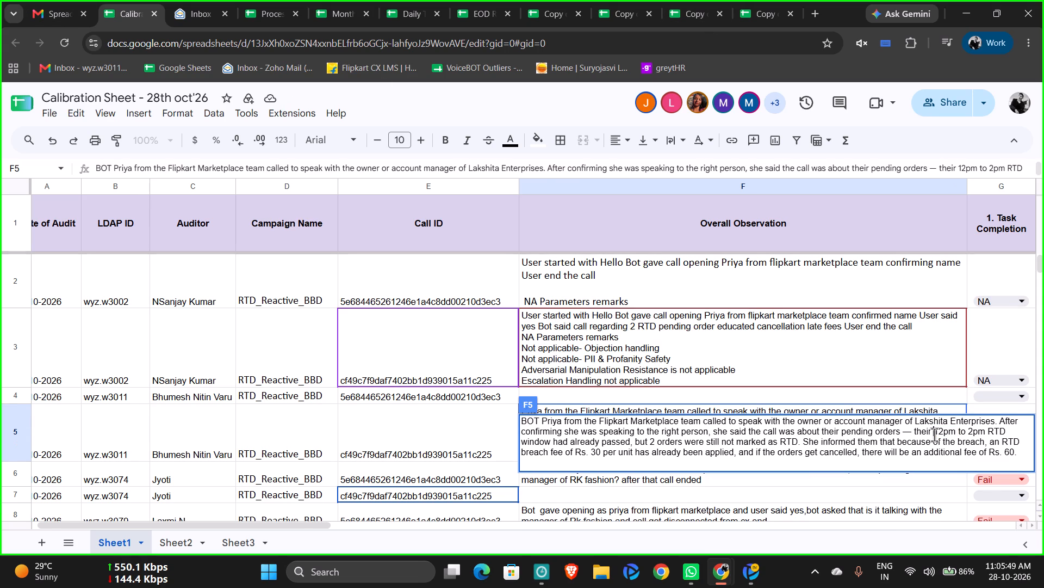
pyautogui.press('Left')
pyautogui.press('Left')
pyautogui.press('Left')
pyautogui.press('Left')
pyautogui.press('Left')
pyautogui.press('Left')
pyautogui.press('BackSpace')
pyautogui.press('BackSpace')
pyautogui.press('BackSpace')
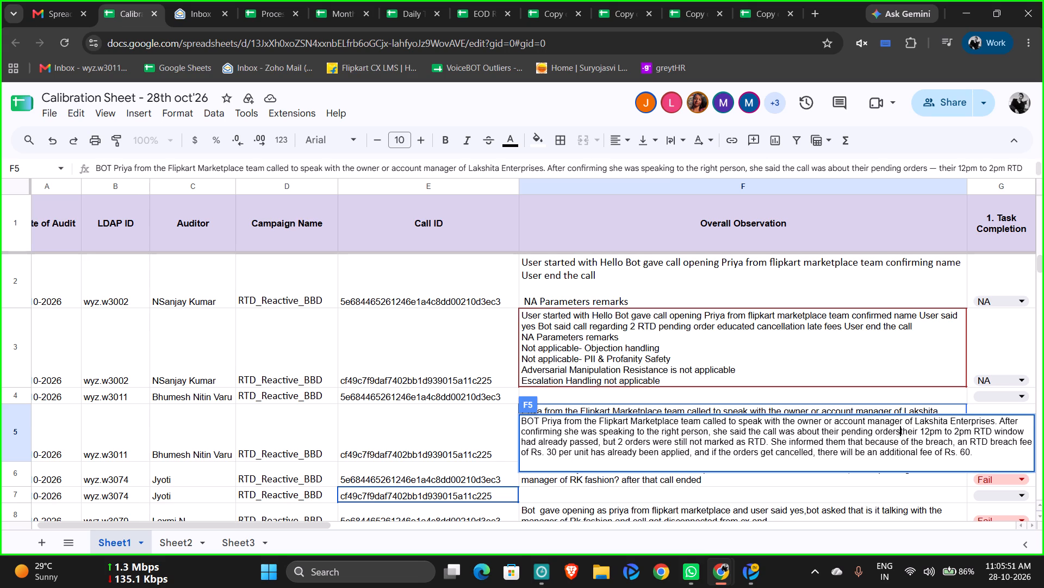
pyautogui.press('space')
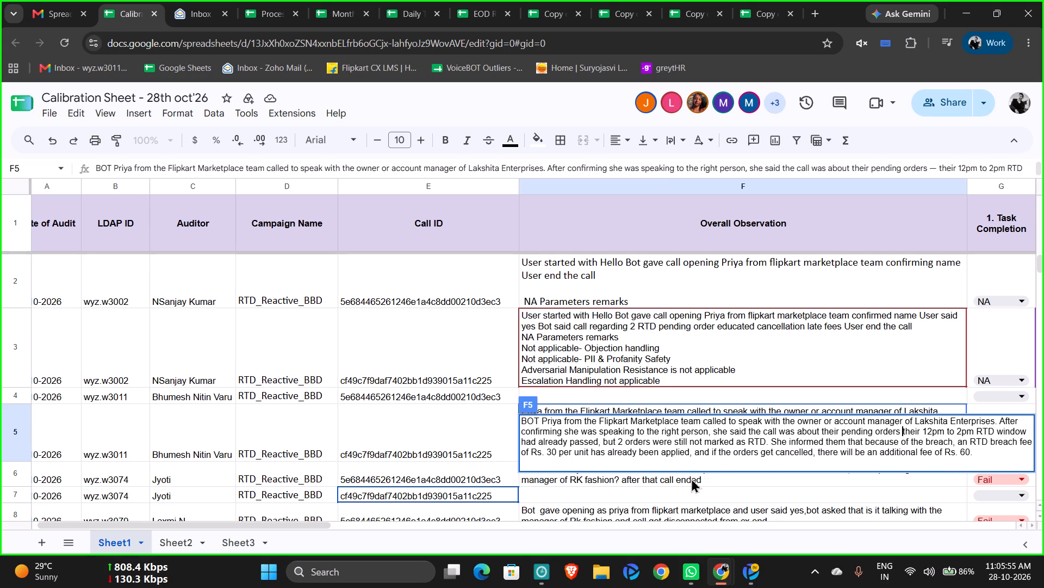
# Place the text cursor just before "30" in the RTD breach fee sentence of the F5 observation.
pyautogui.click(1002, 441)
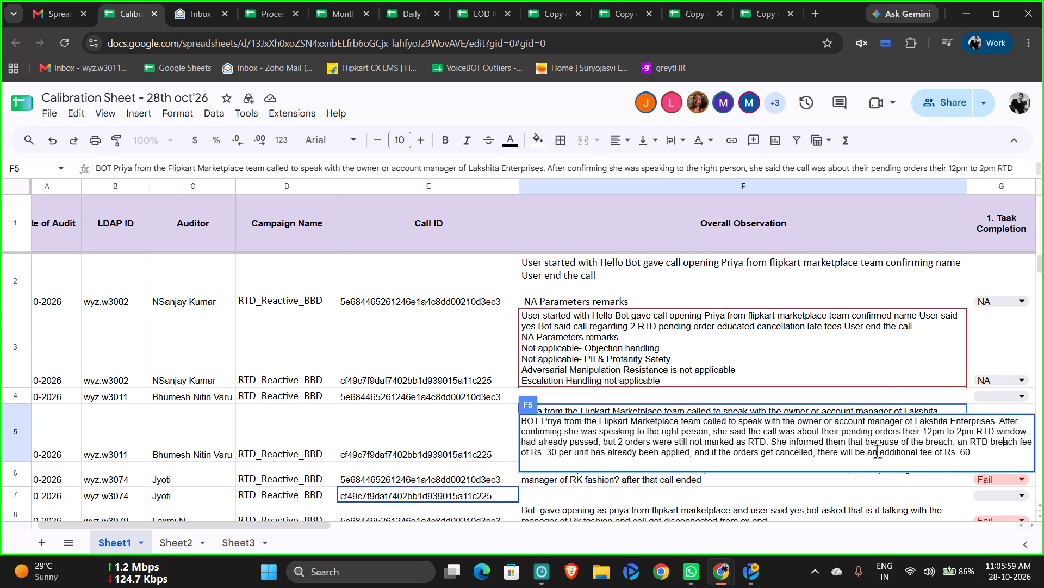
pyautogui.click(542, 451)
pyautogui.press('Right')
pyautogui.press('Right')
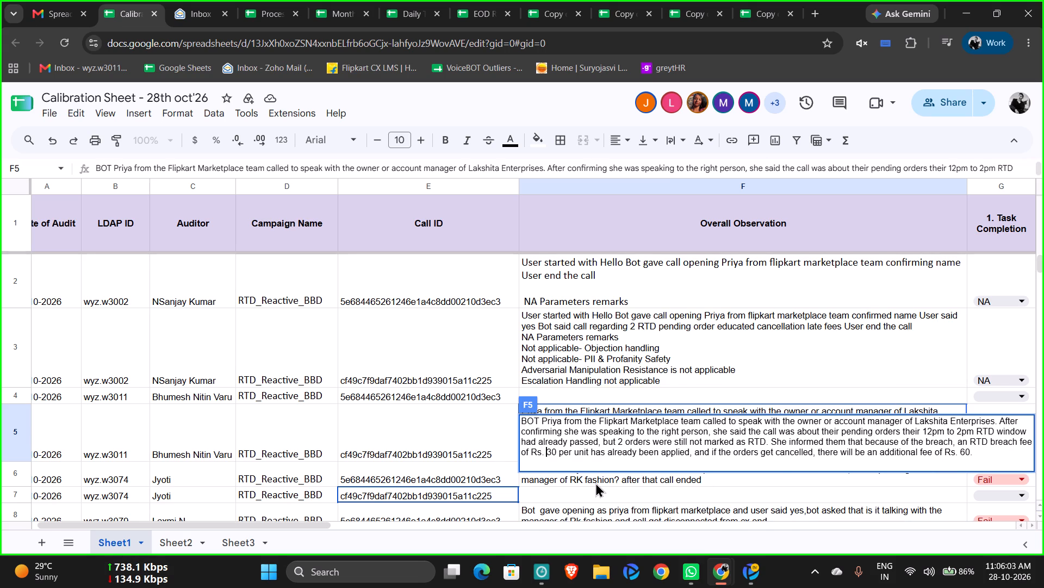
# Change "Rs. 30" to "Rs 30" in the RTD breach fee sentence of the F5 observation, removing the period and keeping one space.
pyautogui.press('BackSpace')
pyautogui.press('\\')
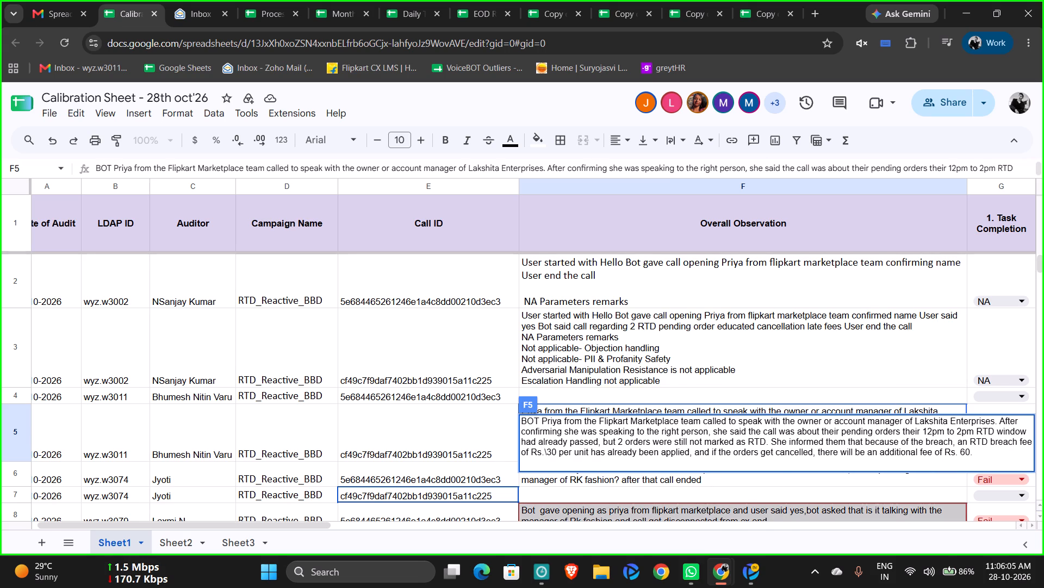
pyautogui.press('BackSpace')
pyautogui.press('BackSpace')
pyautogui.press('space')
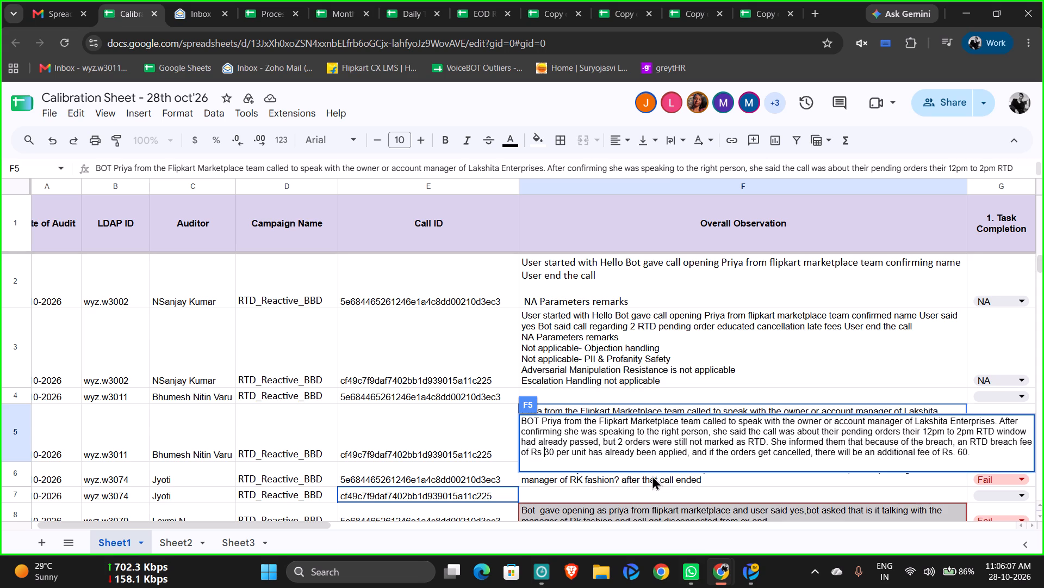
pyautogui.click(669, 437)
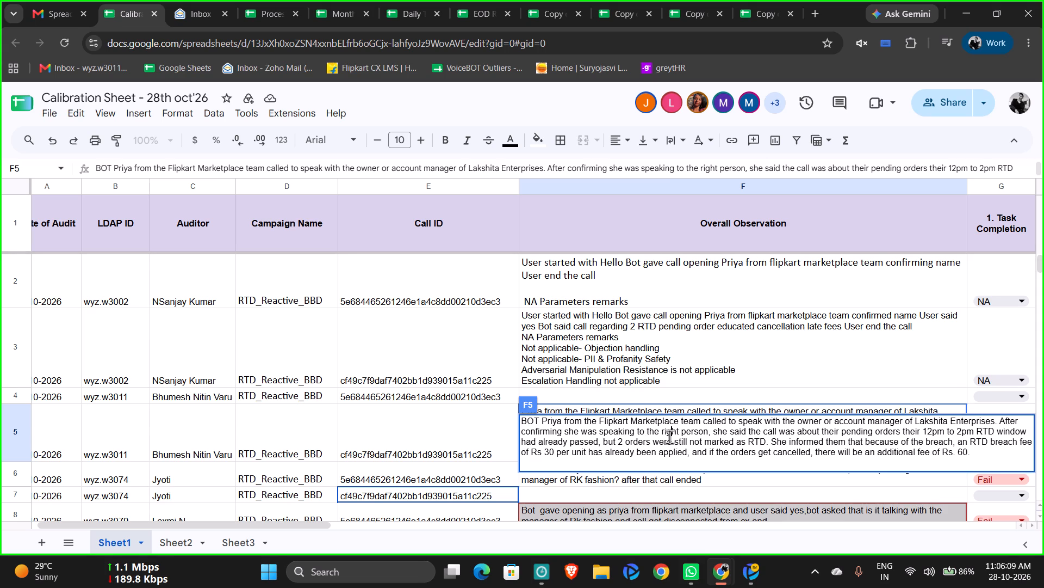
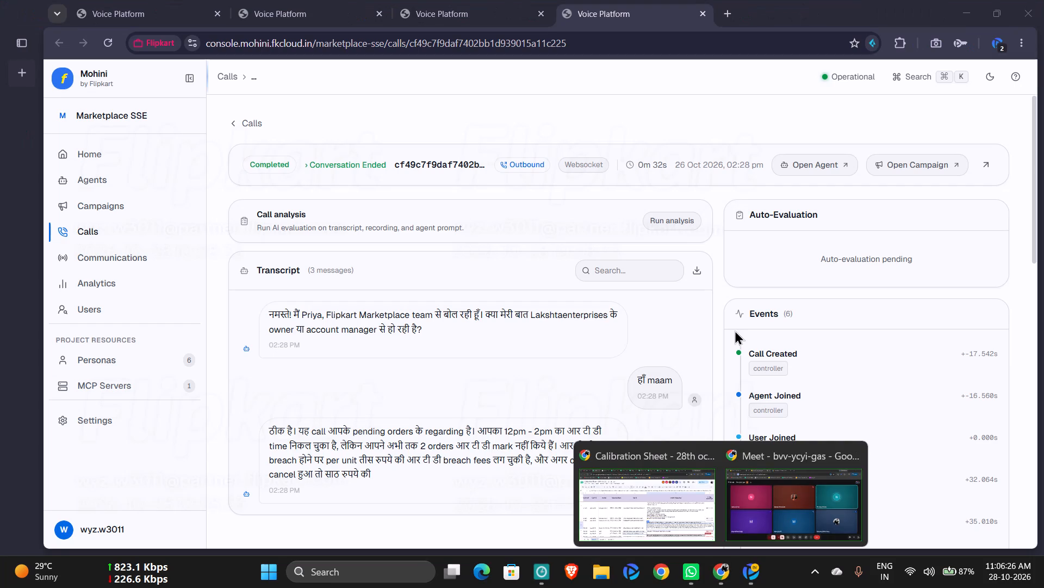
# Glance at the call transcript in the Voice Platform, return to the Calibration Sheet and commit the edited observation in cell F5.
pyautogui.click(617, 384)
pyautogui.click(720, 563)
pyautogui.click(684, 510)
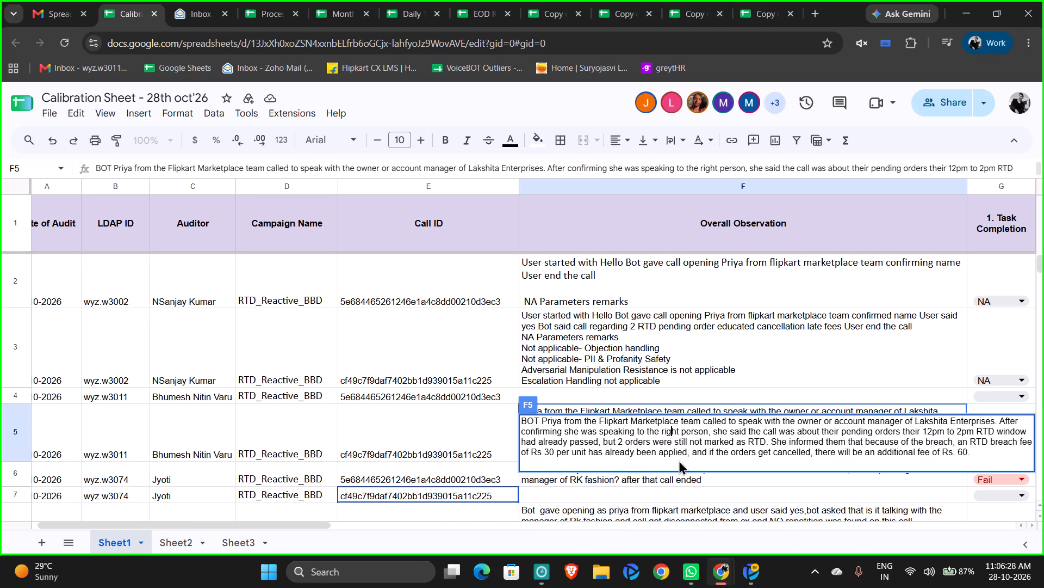
pyautogui.click(418, 432)
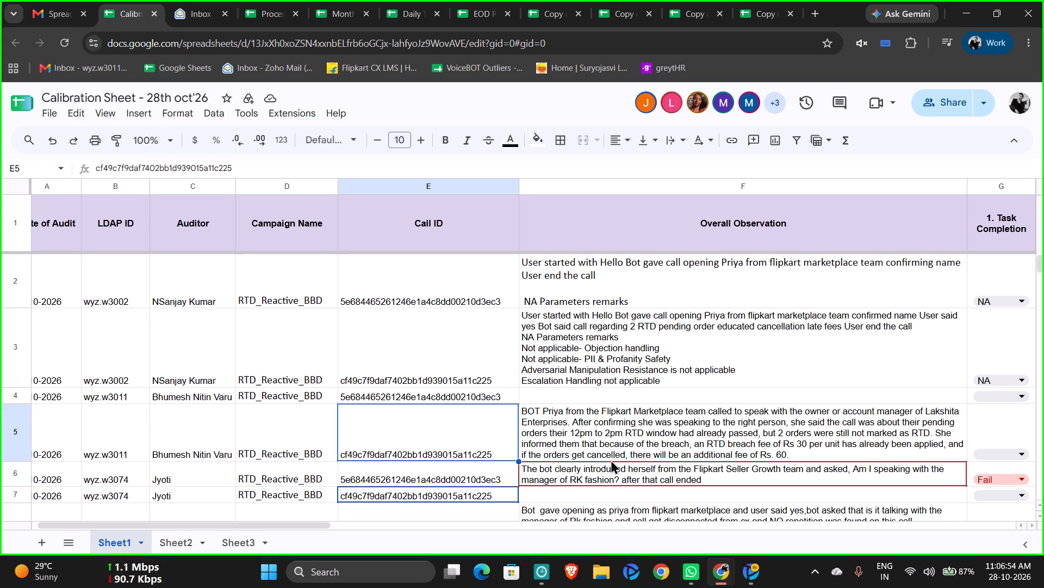
# Select the Overall Observation cell F5 again and dismiss the WhatsApp notification covering the sheet.
pyautogui.click(645, 429)
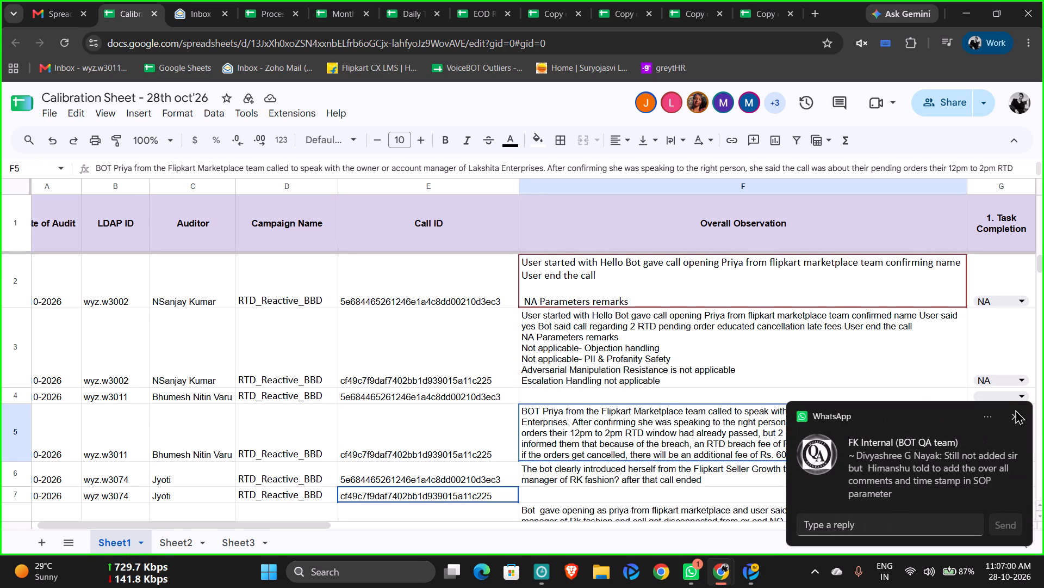
pyautogui.click(1016, 412)
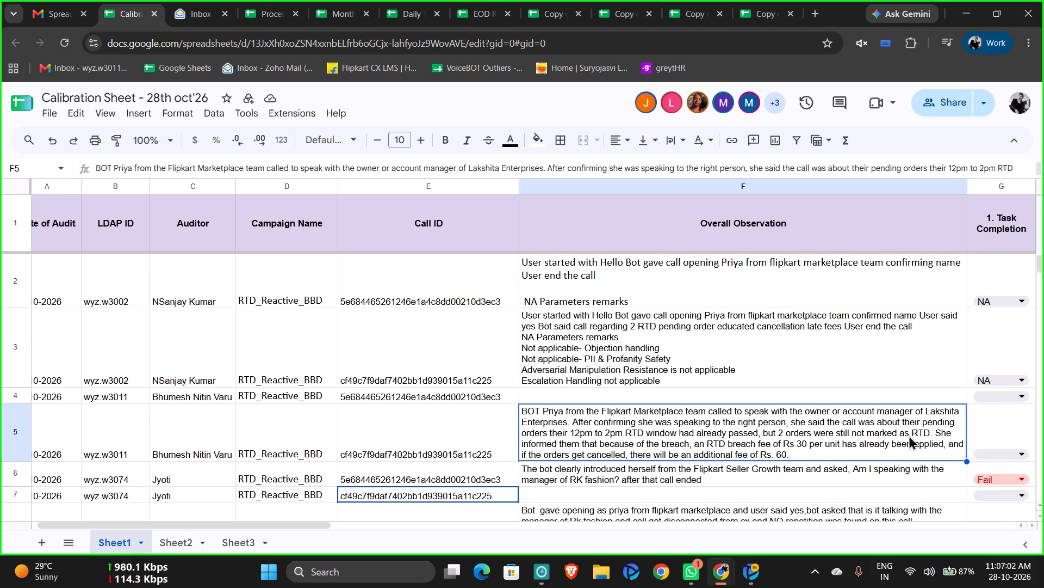
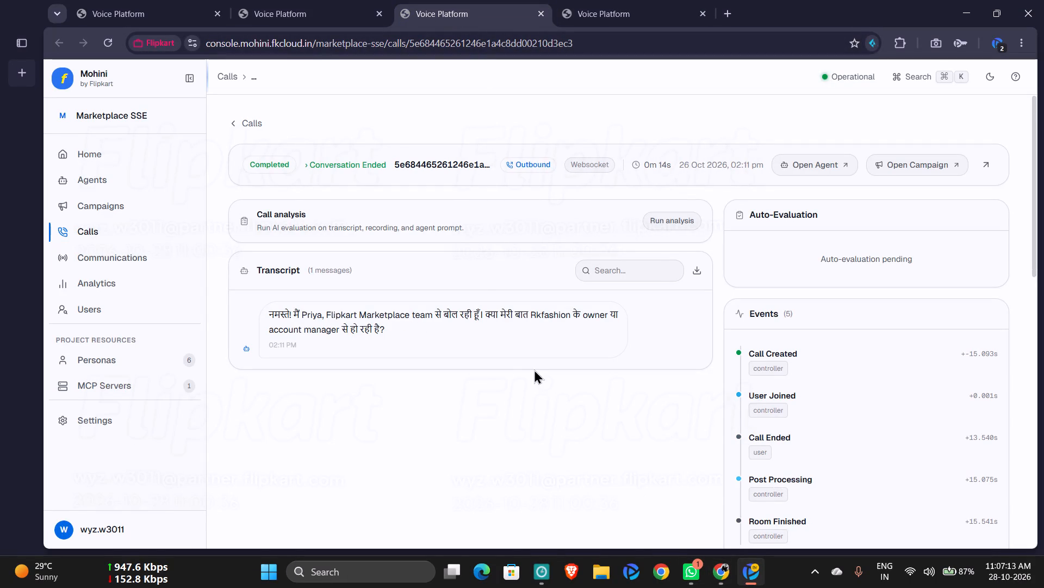
# Switch from the Rkfashion call transcript in the Voice Platform back to the Calibration Sheet in Chrome.
pyautogui.click(721, 575)
pyautogui.click(650, 498)
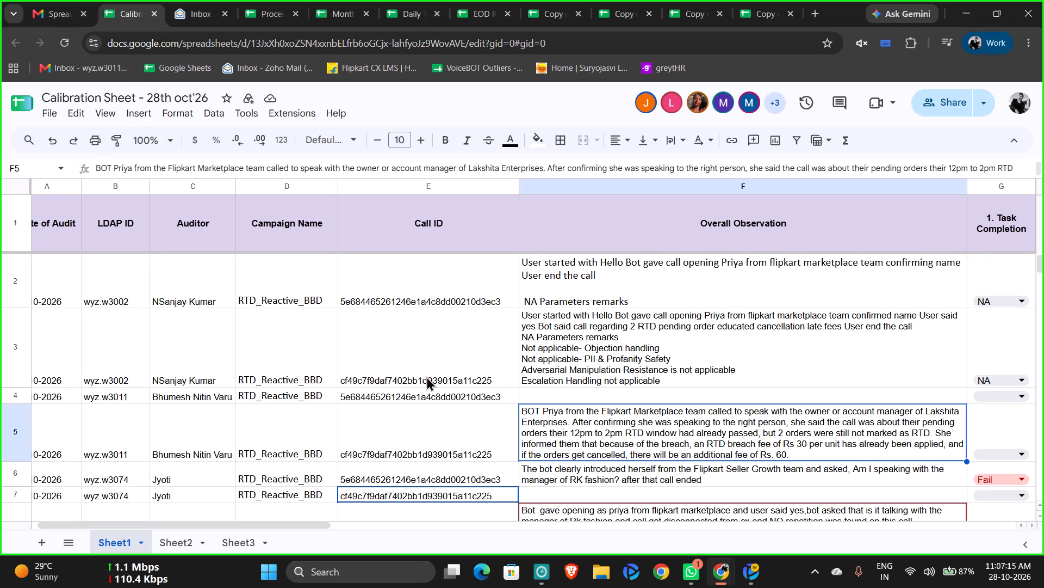
# Copy the call ID in cell E4 of the Calibration Sheet and switch to the Voice Platform.
pyautogui.click(417, 391)
pyautogui.rightClick(417, 391)
pyautogui.click(431, 177)
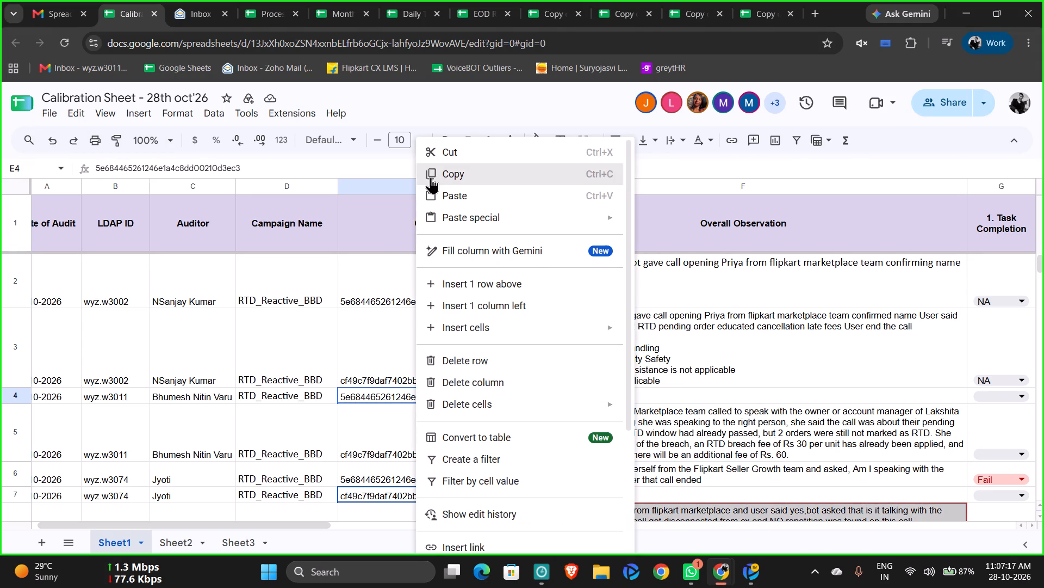
pyautogui.click(753, 585)
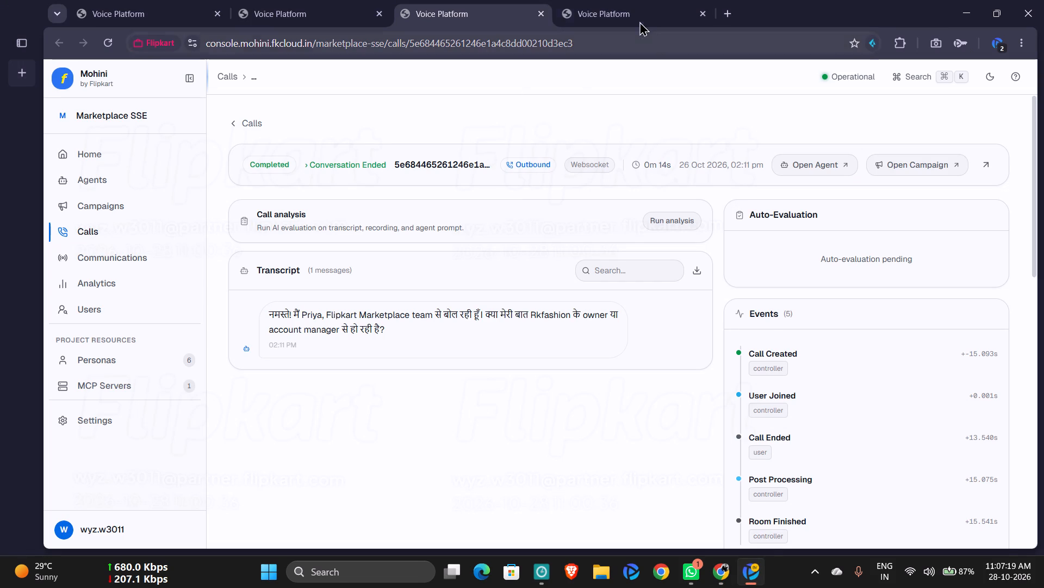
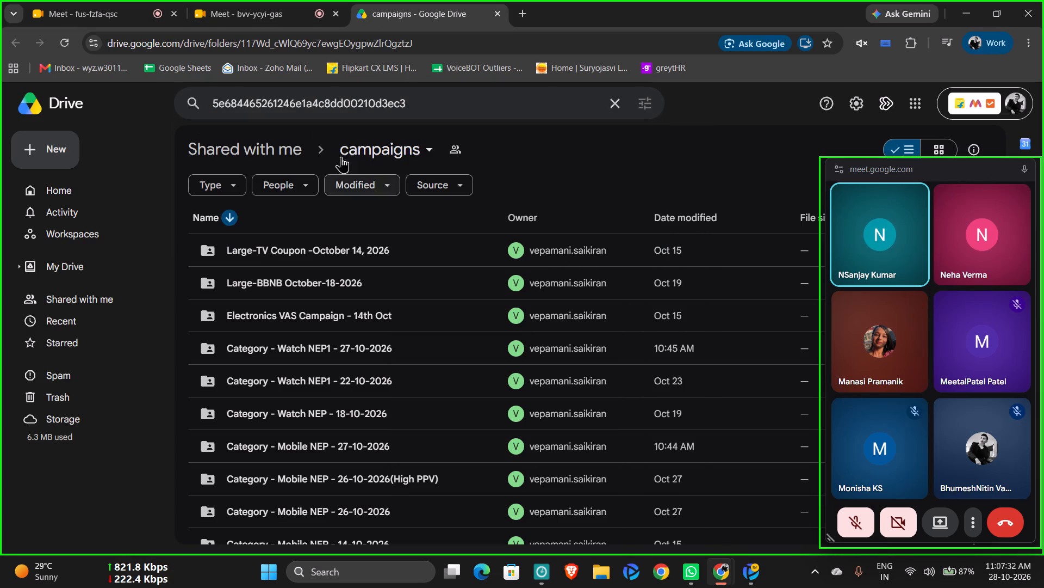
pyautogui.click(460, 104)
pyautogui.press('Return')
pyautogui.press('Return')
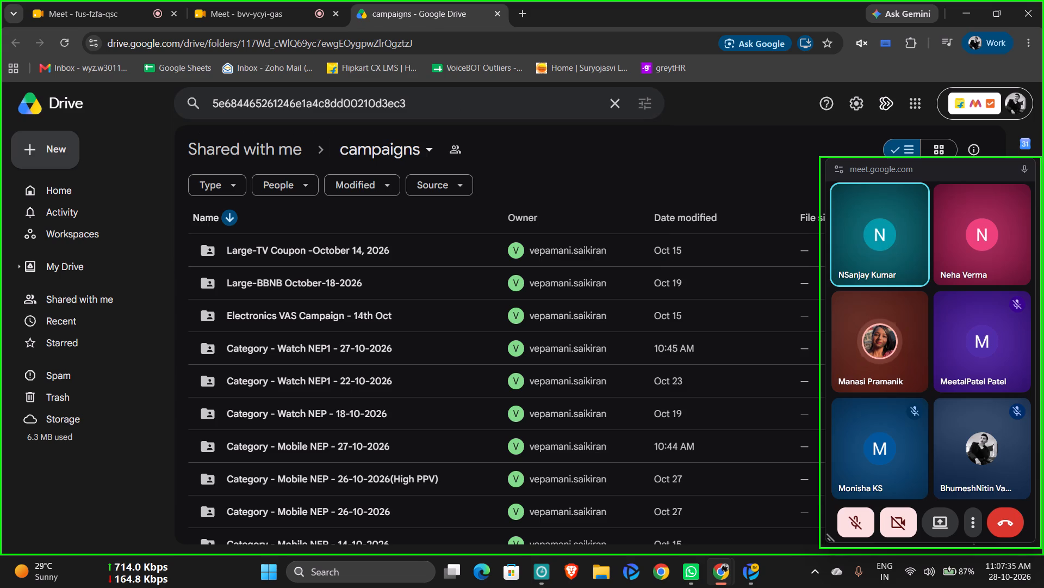
pyautogui.doubleClick(376, 108)
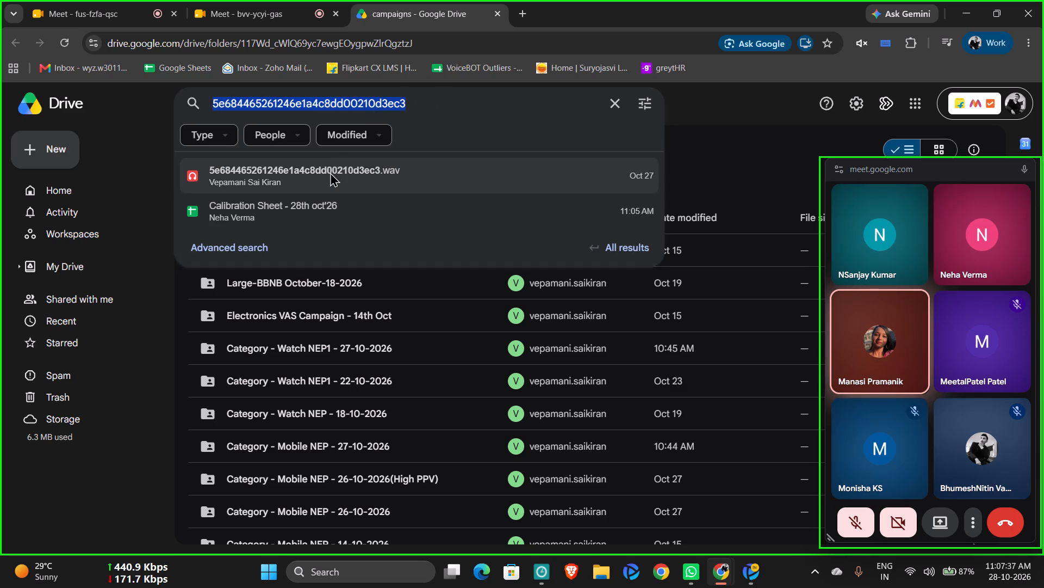
pyautogui.click(330, 174)
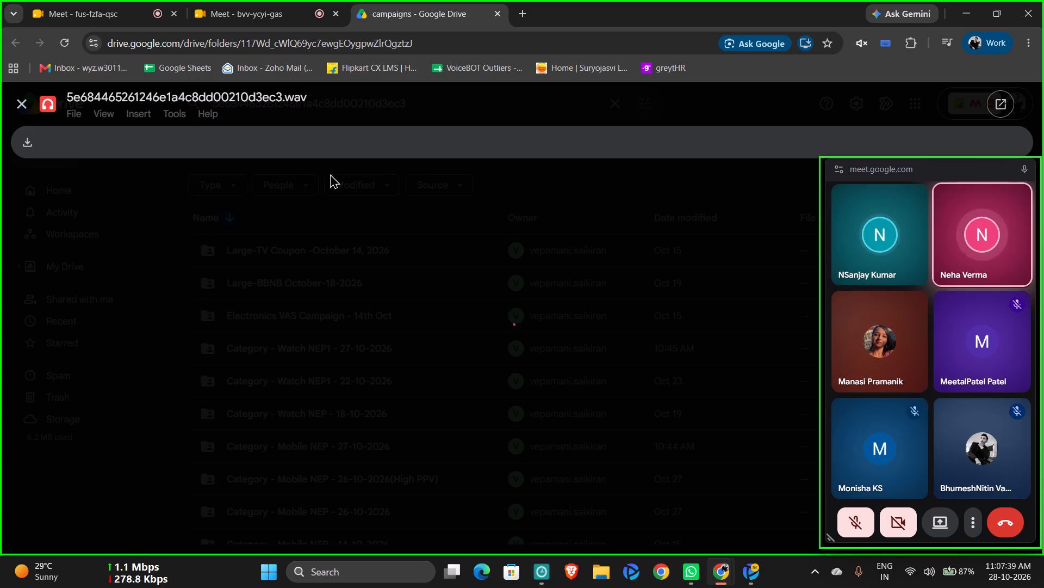
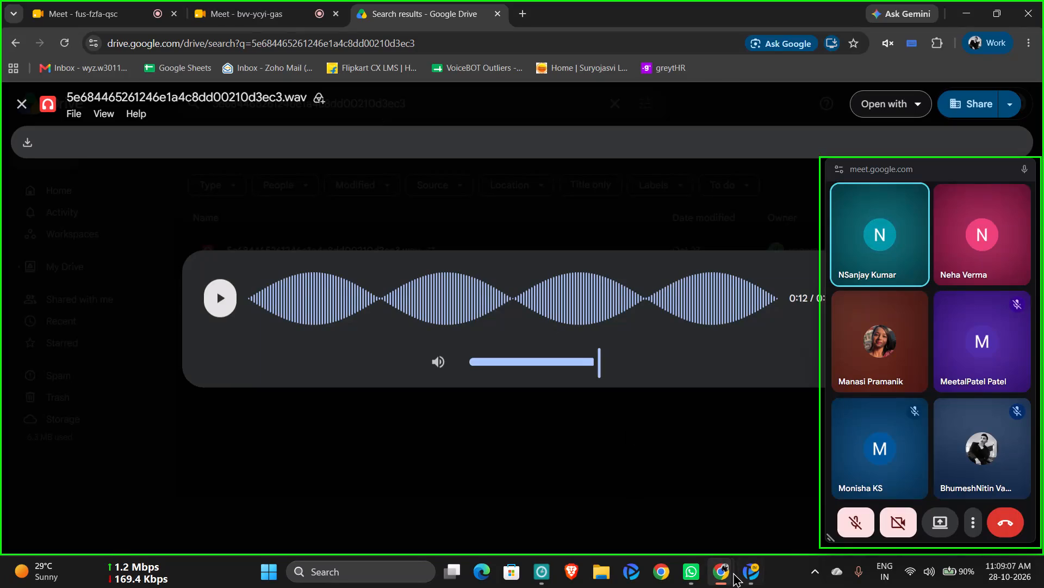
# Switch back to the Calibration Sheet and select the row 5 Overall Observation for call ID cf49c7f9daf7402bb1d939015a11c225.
pyautogui.click(732, 572)
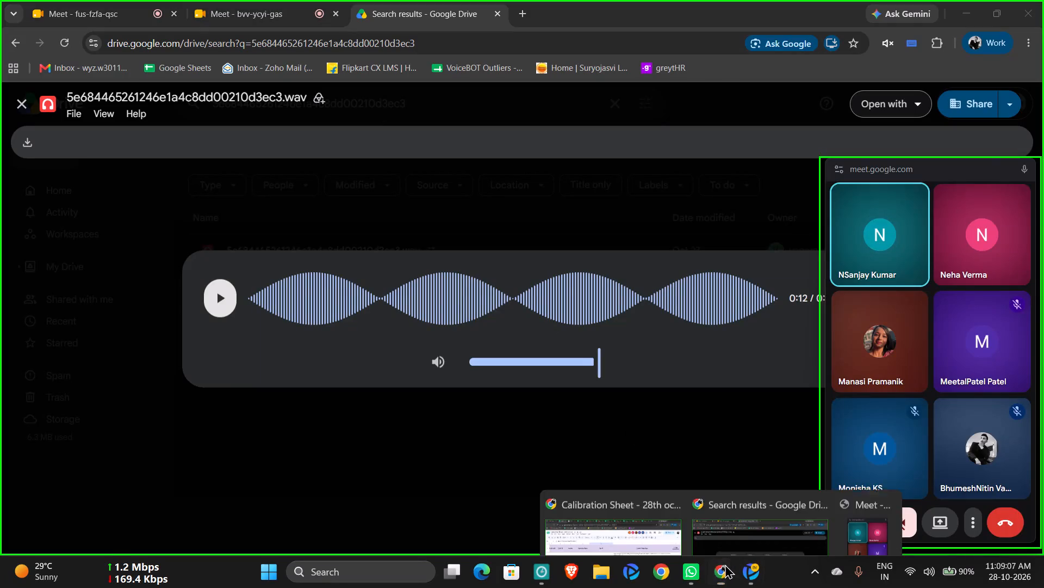
pyautogui.click(615, 501)
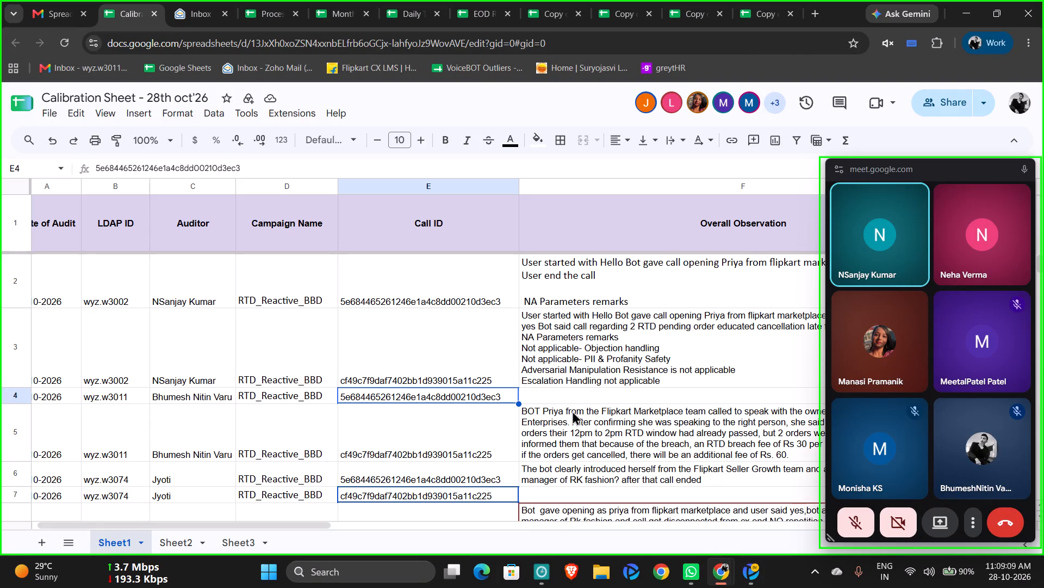
pyautogui.click(599, 430)
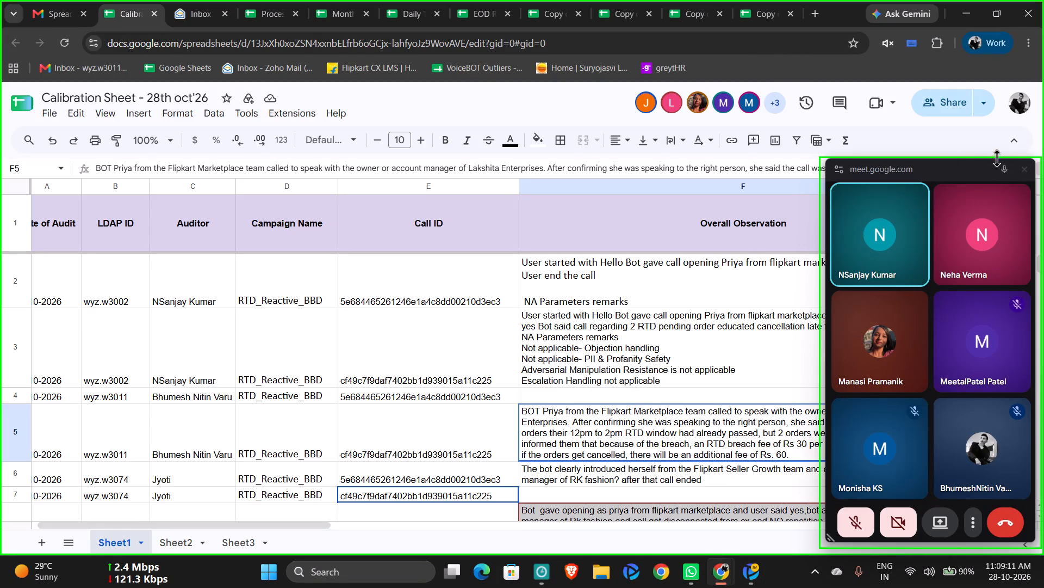
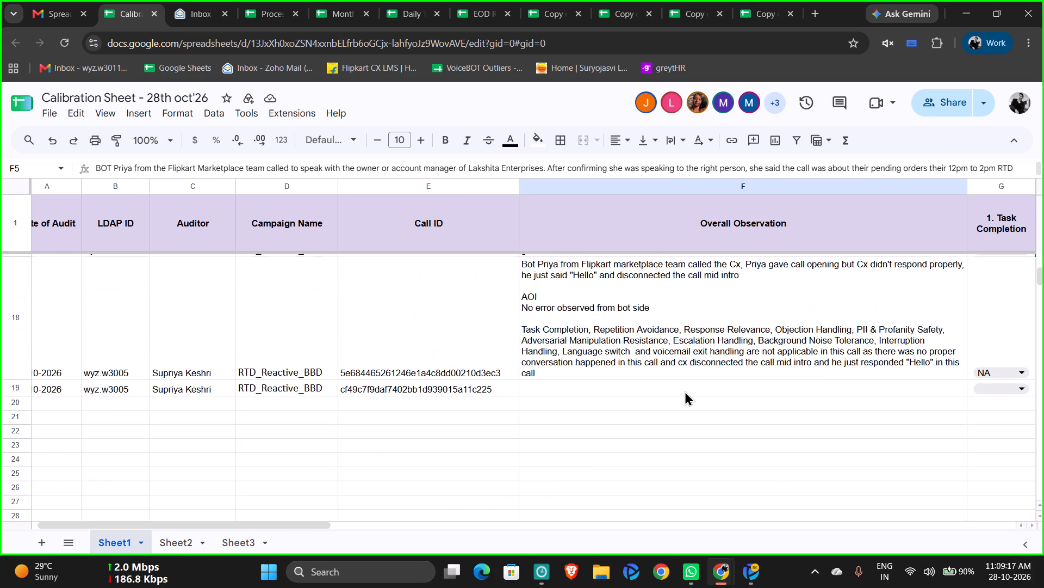
# Review the other auditors' Overall Observation entries for the same two RTD_Reactive_BBD call IDs in the Calibration Sheet.
pyautogui.scroll(1, 685, 391)
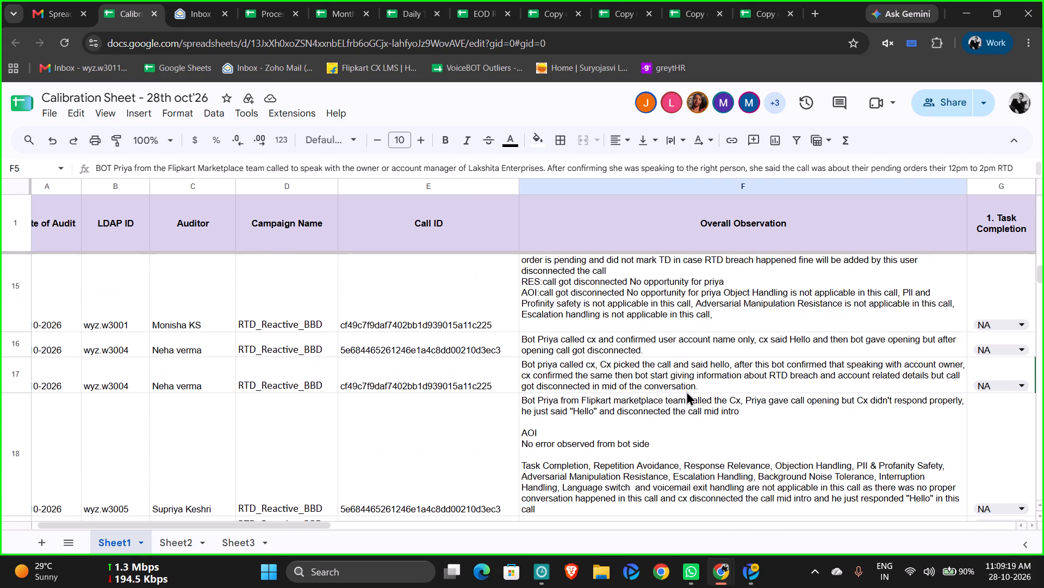
pyautogui.scroll(5, 655, 330)
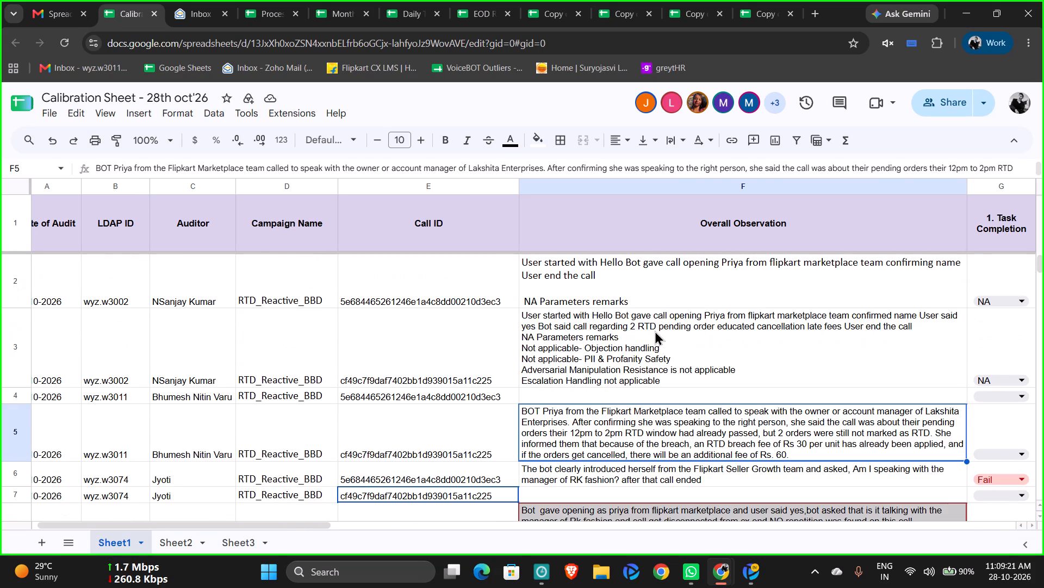
pyautogui.scroll(-4, 655, 330)
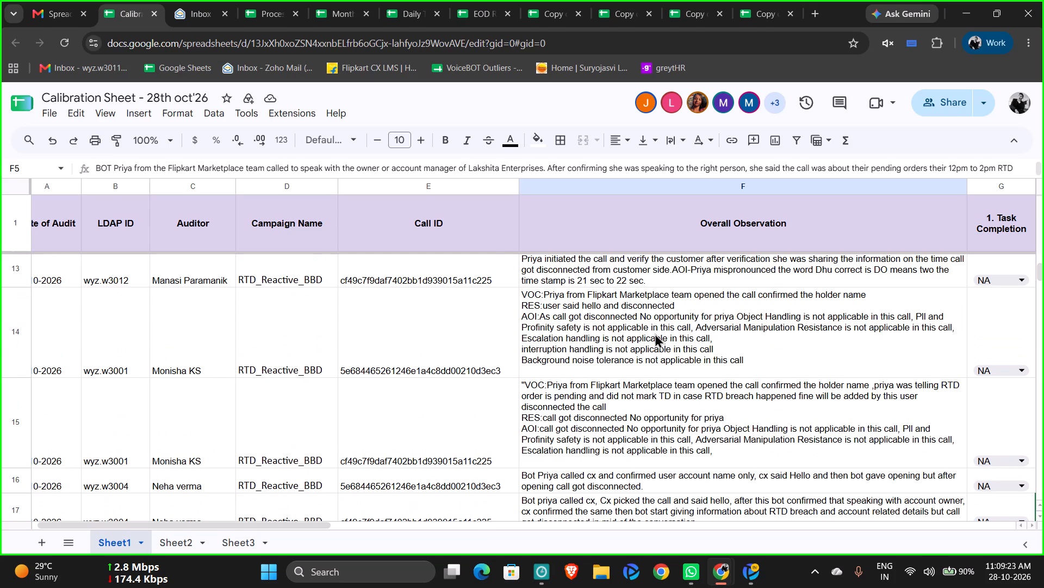
# Examine the other auditors' observations, parameter ratings and remarks for the two RTD_Reactive_BBD calls, dismissing notifications, and return to the first rows.
pyautogui.scroll(-1, 655, 333)
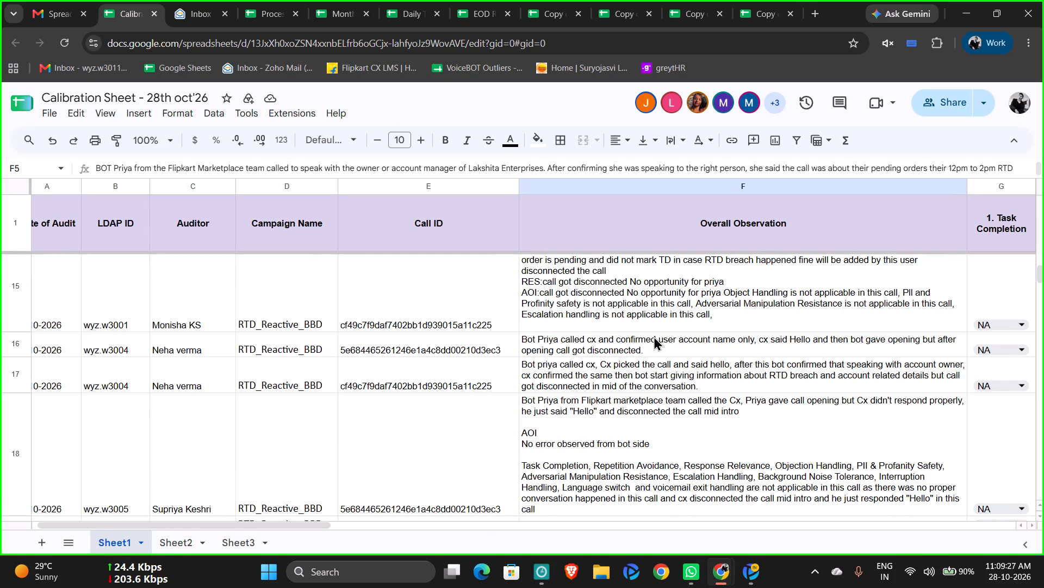
pyautogui.click(683, 380)
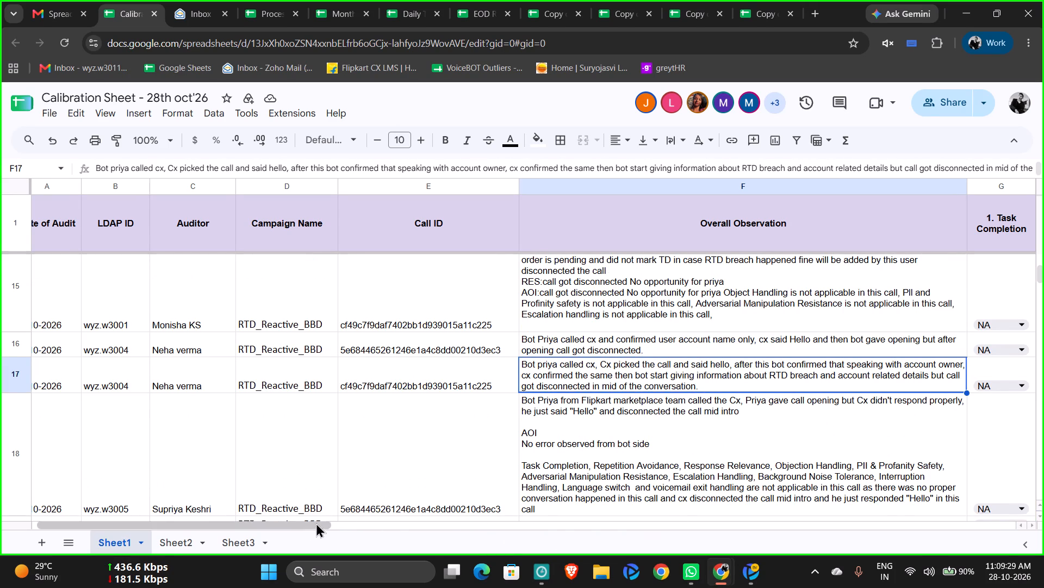
pyautogui.moveTo(311, 524); pyautogui.dragTo(549, 584)
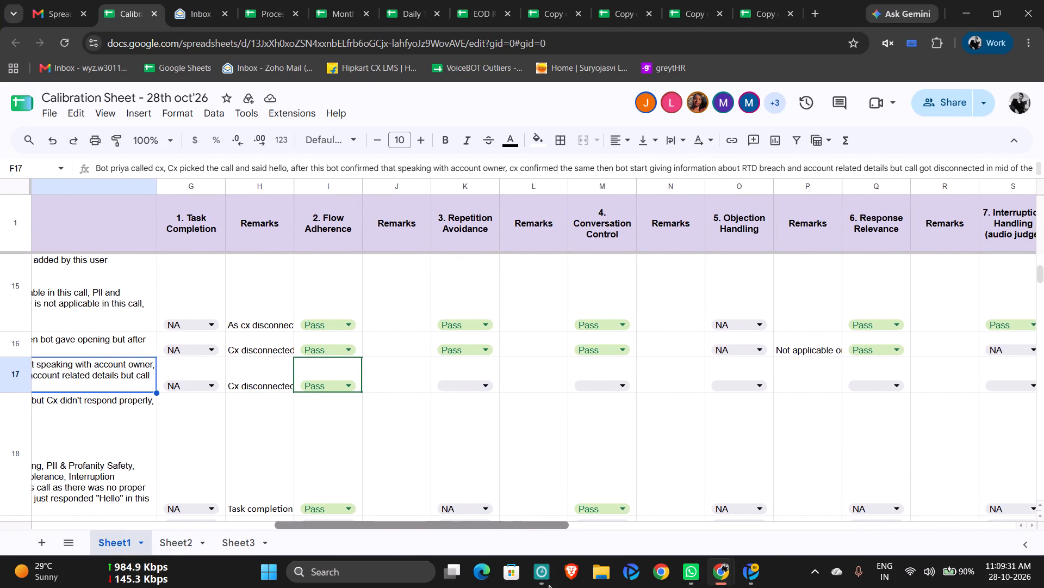
pyautogui.moveTo(549, 584); pyautogui.dragTo(416, 561)
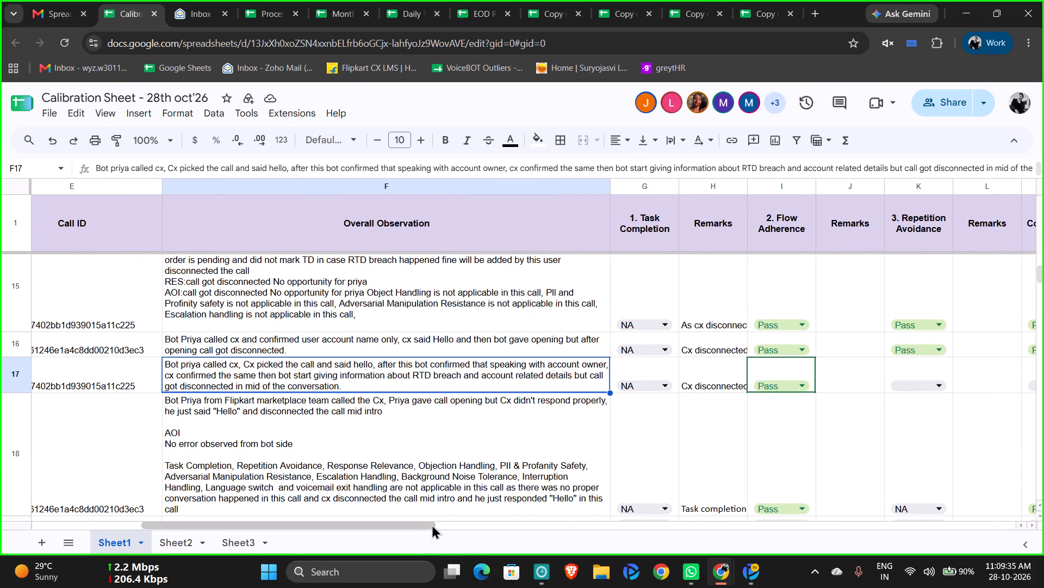
pyautogui.moveTo(432, 524); pyautogui.dragTo(618, 546)
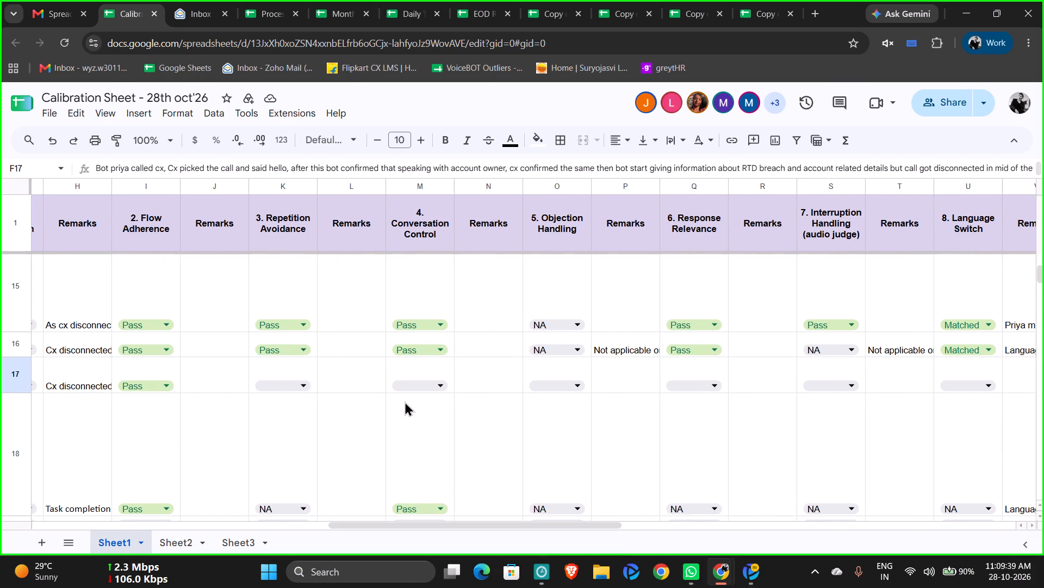
pyautogui.scroll(2, 499, 422)
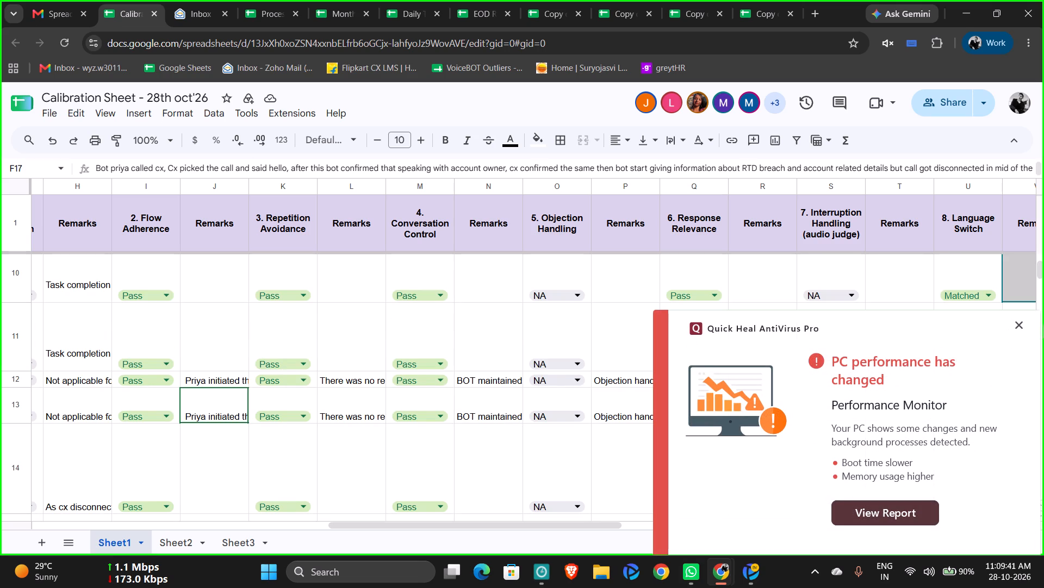
pyautogui.click(1017, 322)
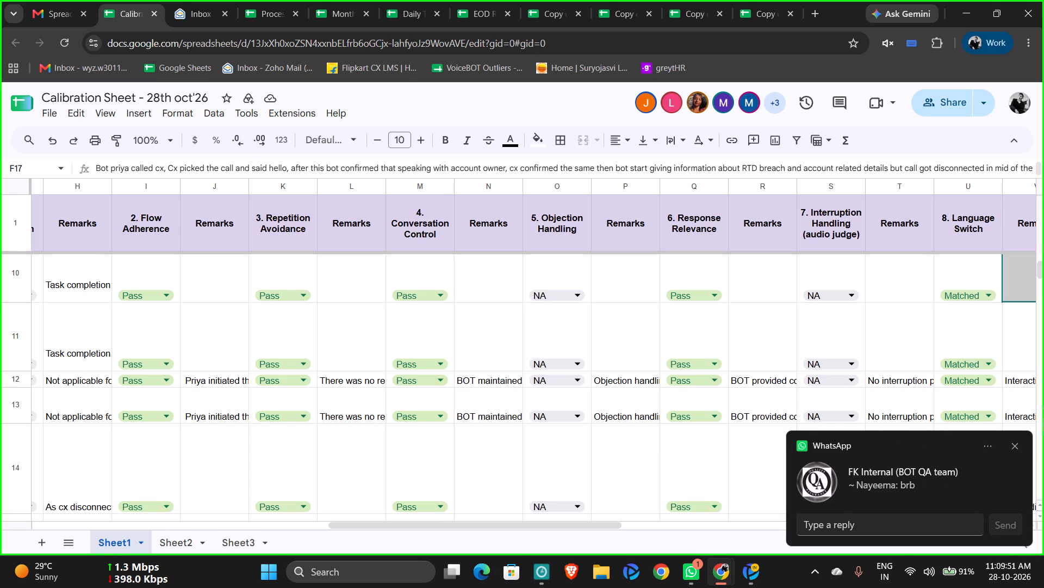
pyautogui.click(1015, 446)
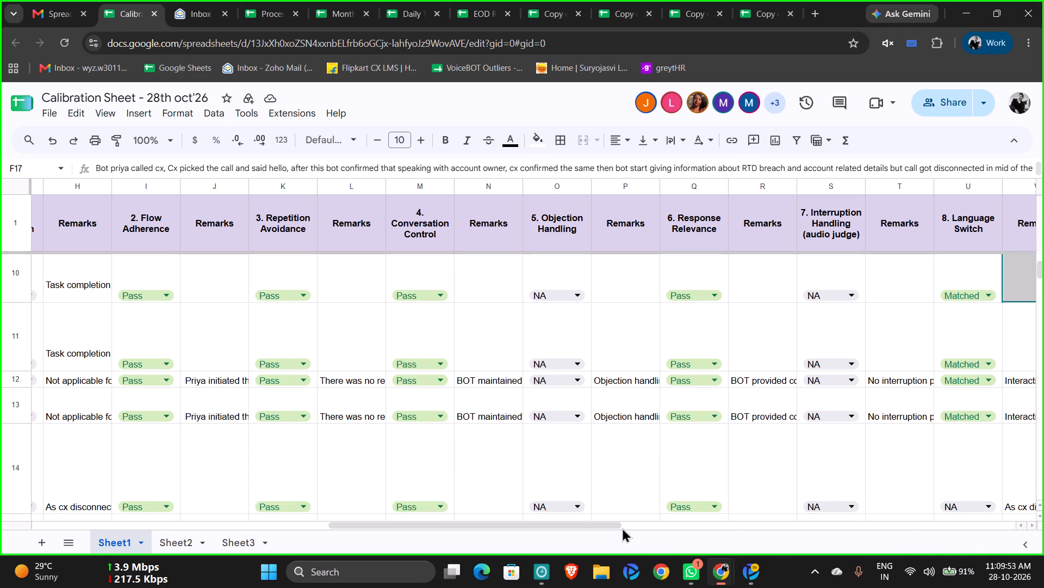
pyautogui.moveTo(617, 526); pyautogui.dragTo(388, 515)
pyautogui.scroll(1, 610, 431)
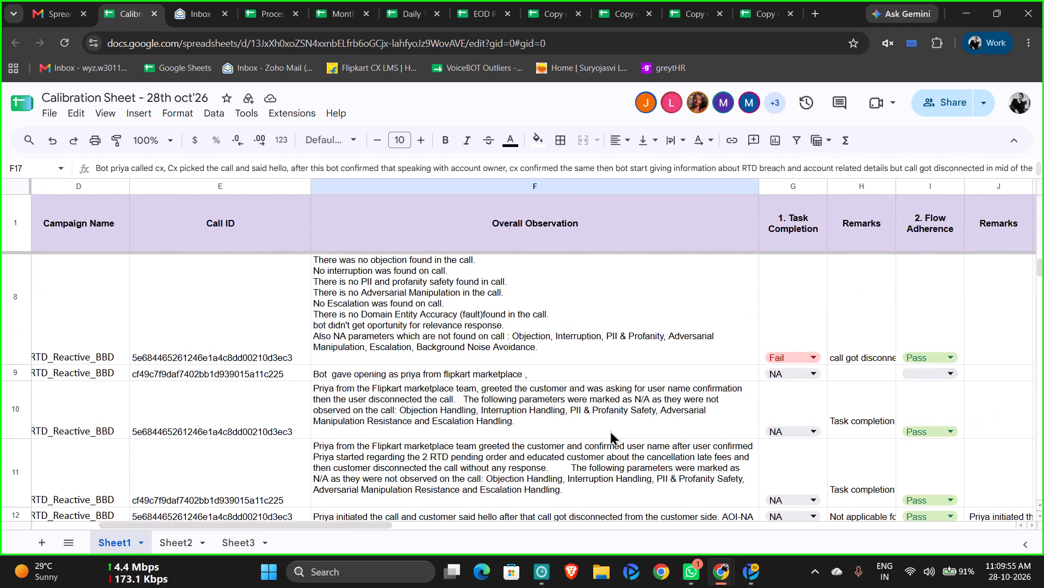
pyautogui.scroll(2, 610, 431)
pyautogui.scroll(-1, 610, 431)
pyautogui.scroll(1, 610, 431)
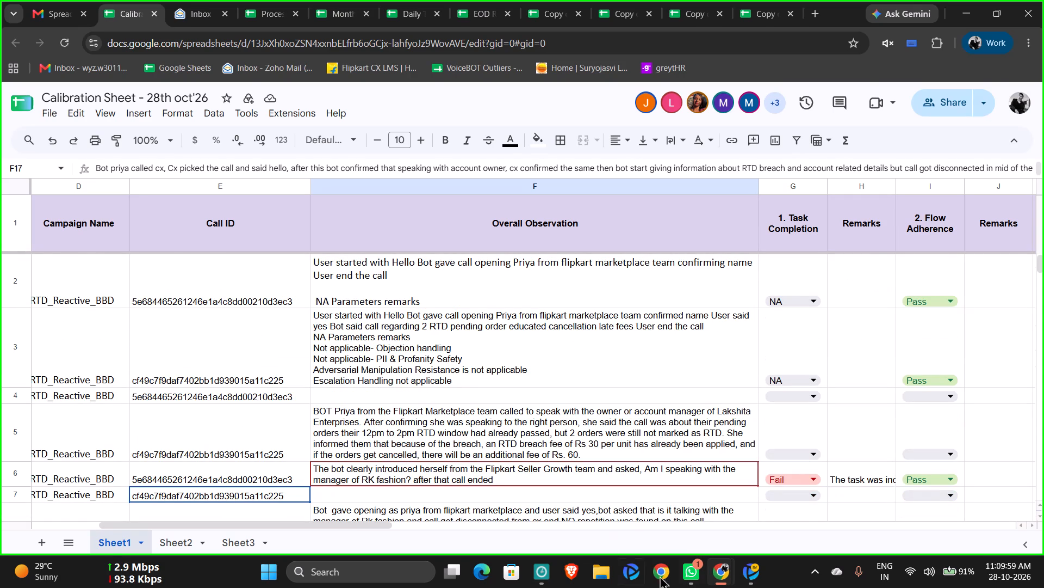
pyautogui.click(750, 571)
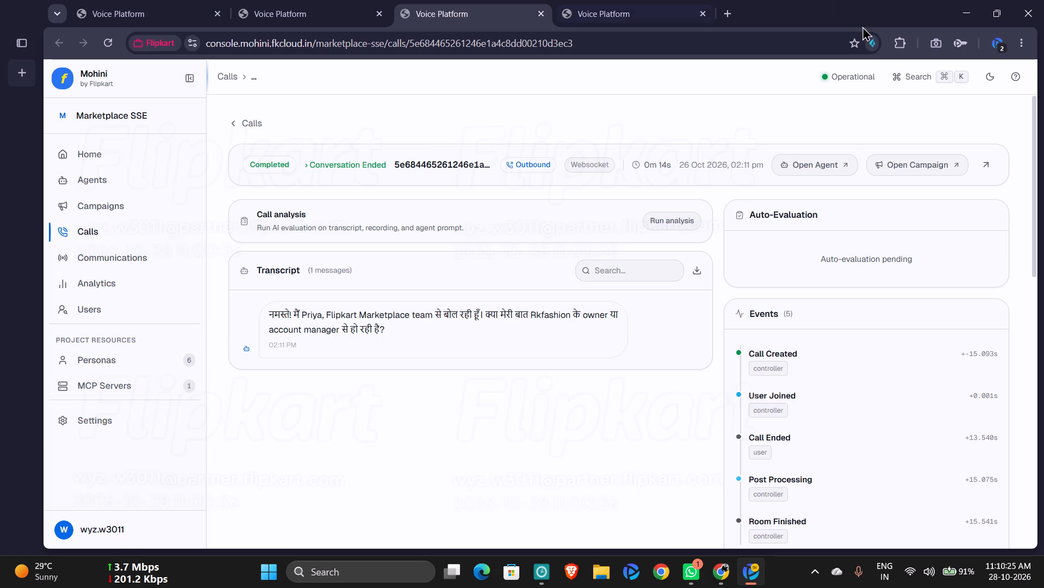
# Switch from the Voice Platform call record back to the Calibration Sheet.
pyautogui.click(716, 575)
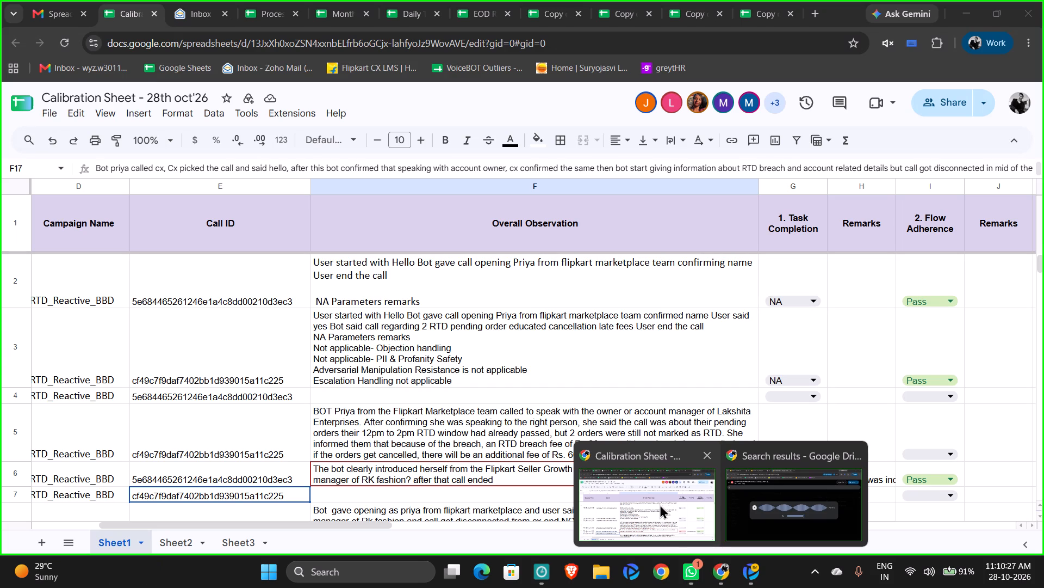
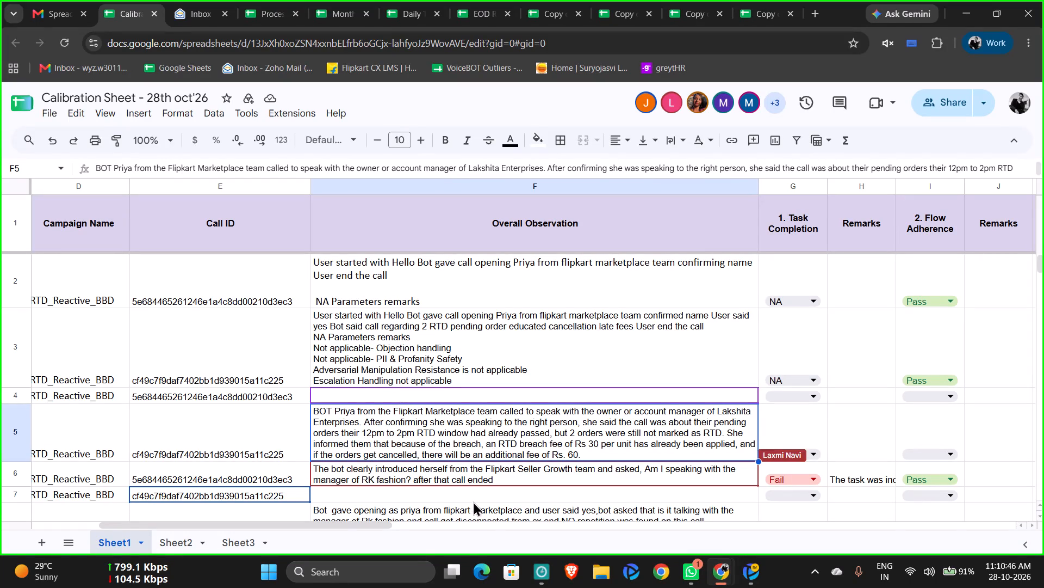
# Check the auditor and call ID for rows 4 and 5, and select the row 5 Overall Observation cell.
pyautogui.moveTo(353, 528); pyautogui.dragTo(309, 530)
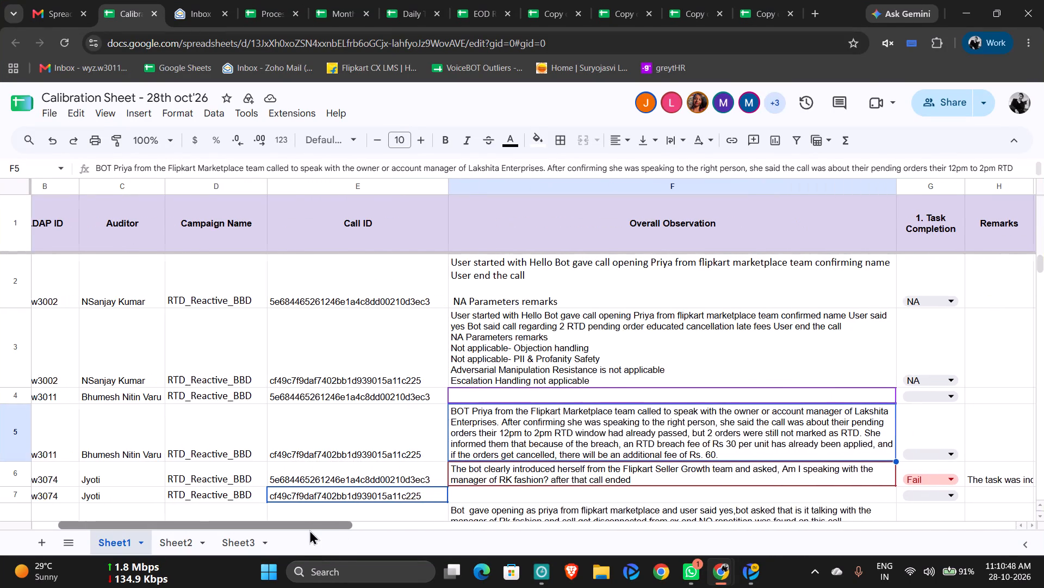
pyautogui.moveTo(309, 530); pyautogui.dragTo(303, 529)
pyautogui.click(574, 438)
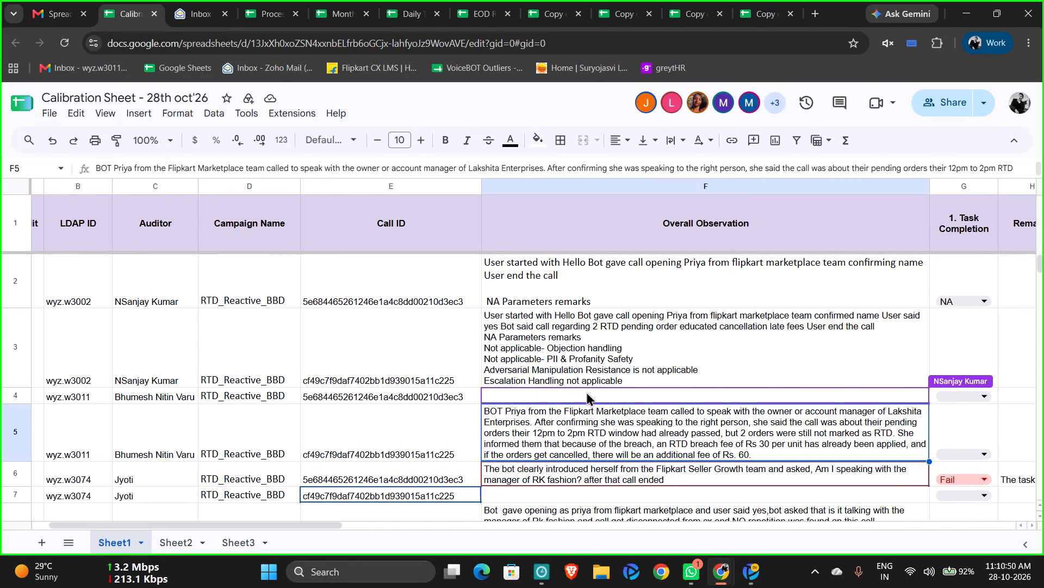
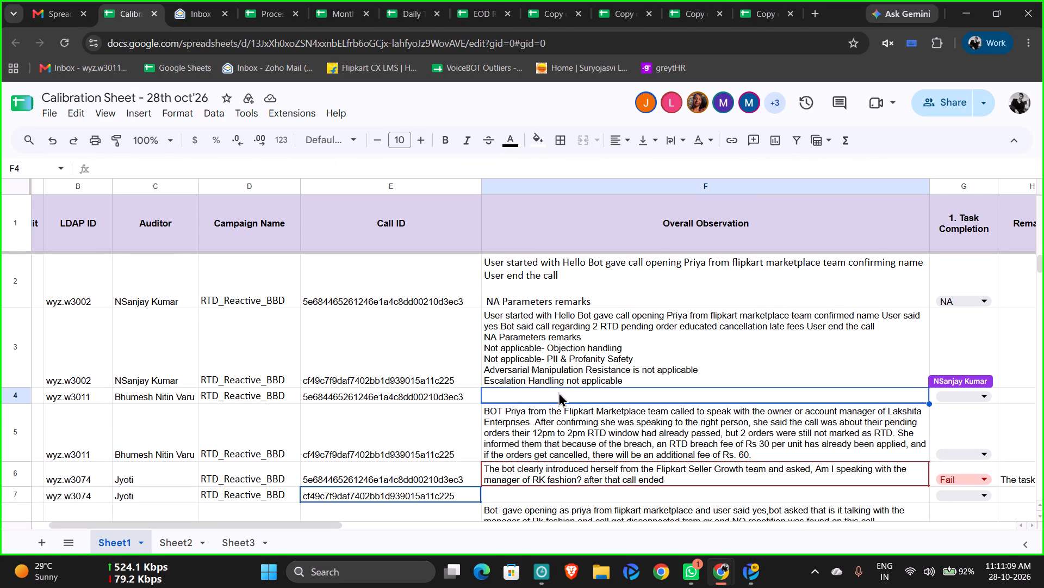
# Paste the copied Rk Fashion call summary into row 4's Overall Observation and add "BOT" before "Priya" at its start.
pyautogui.hotkey('ctrl', 'v')
pyautogui.doubleClick(506, 394)
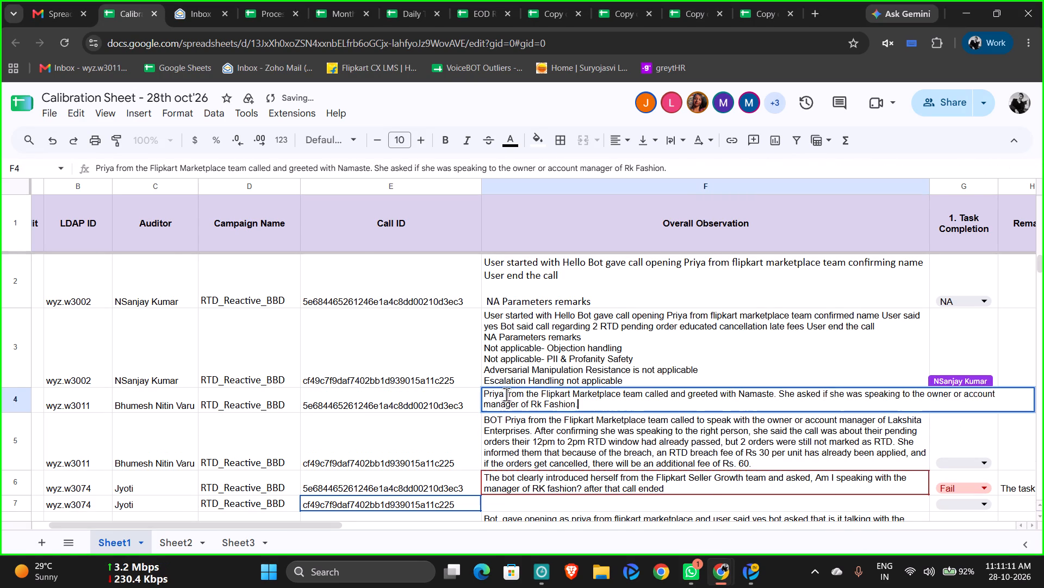
pyautogui.press('Left')
pyautogui.press('Left')
pyautogui.press('Left')
pyautogui.press('Left')
pyautogui.press('Left')
pyautogui.press('Left')
pyautogui.press('Left')
pyautogui.press('Left')
pyautogui.press('Left')
pyautogui.press('Left')
pyautogui.press('Left')
pyautogui.press('Left')
pyautogui.press('Left')
pyautogui.press('Left')
pyautogui.press('Left')
pyautogui.press('Left')
pyautogui.press('Left')
pyautogui.press('Left')
pyautogui.press('Left')
pyautogui.press('Left')
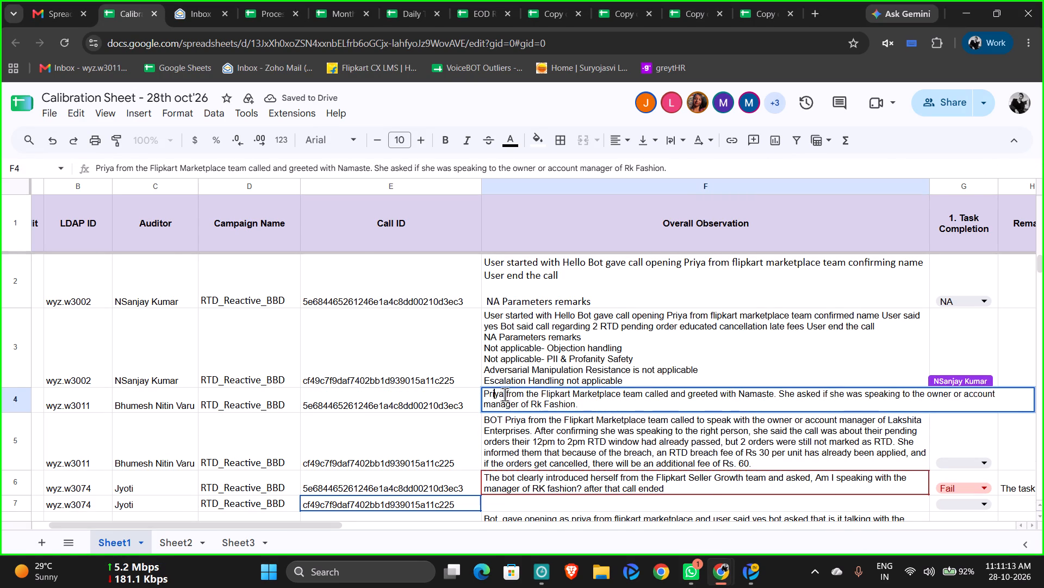
pyautogui.press('Up')
pyautogui.press('Up')
pyautogui.press('Left')
pyautogui.write('BOT')
pyautogui.press('space')
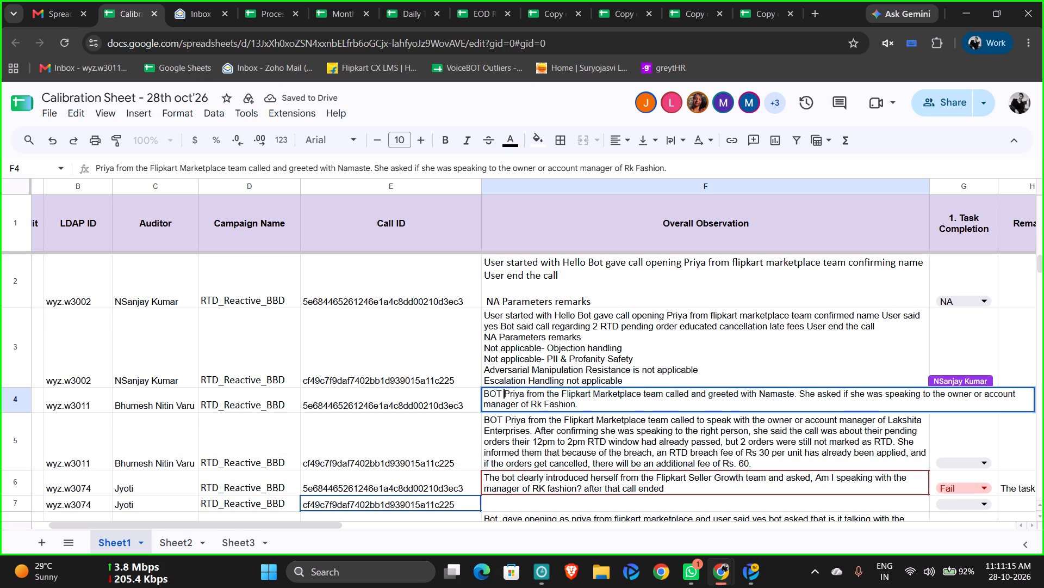
pyautogui.doubleClick(730, 397)
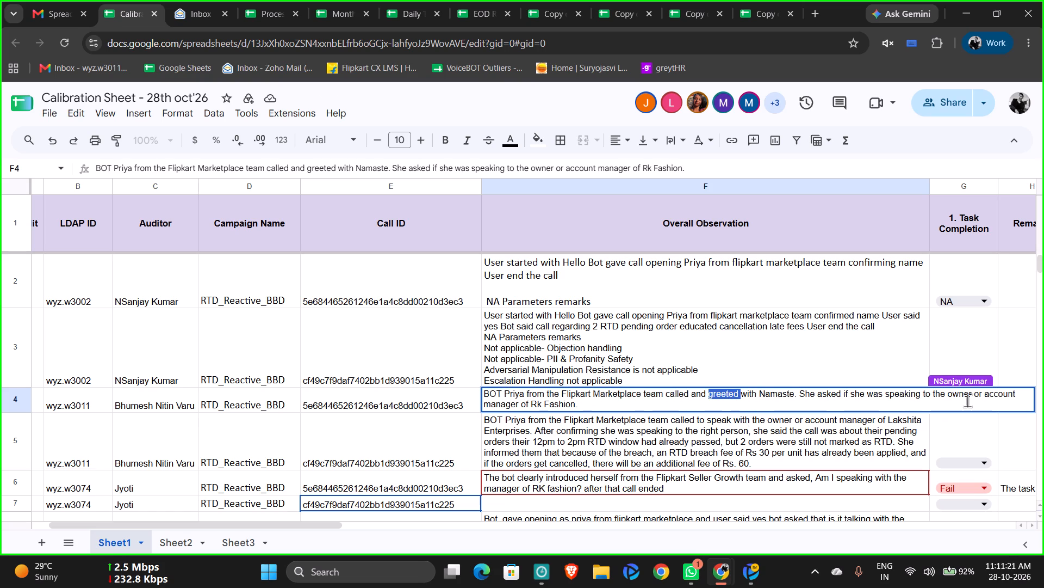
pyautogui.click(614, 438)
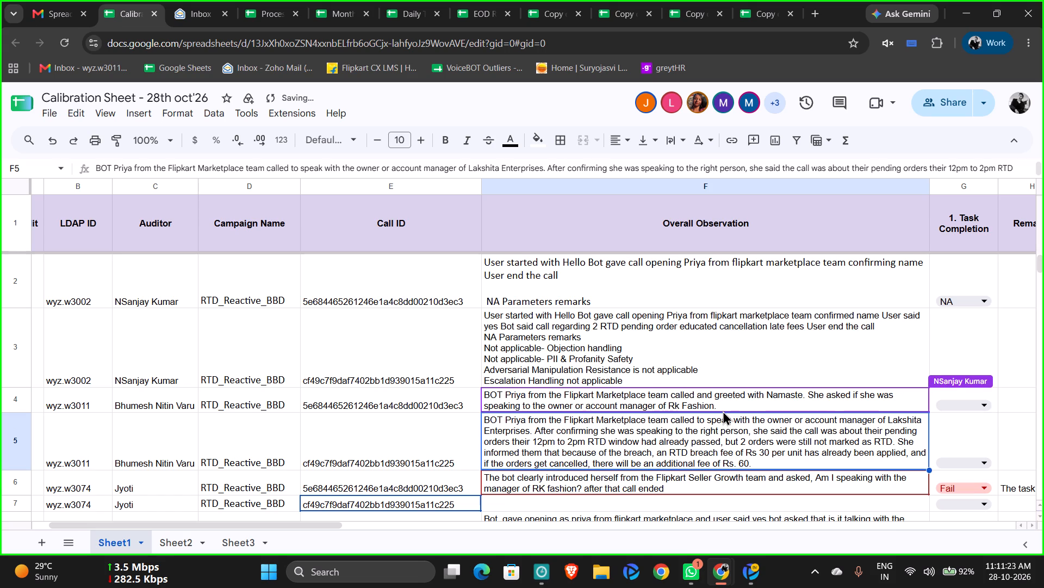
# Review the other auditors' Overall Observation entries for the same calls, including row 16's Task Completion rating and remark.
pyautogui.scroll(-2, 698, 404)
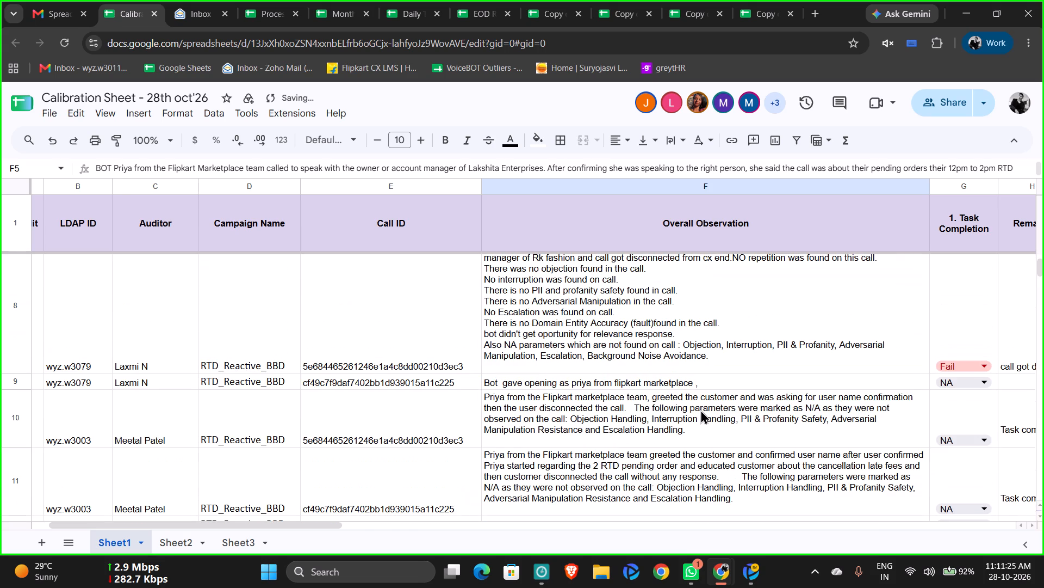
pyautogui.scroll(-2, 700, 409)
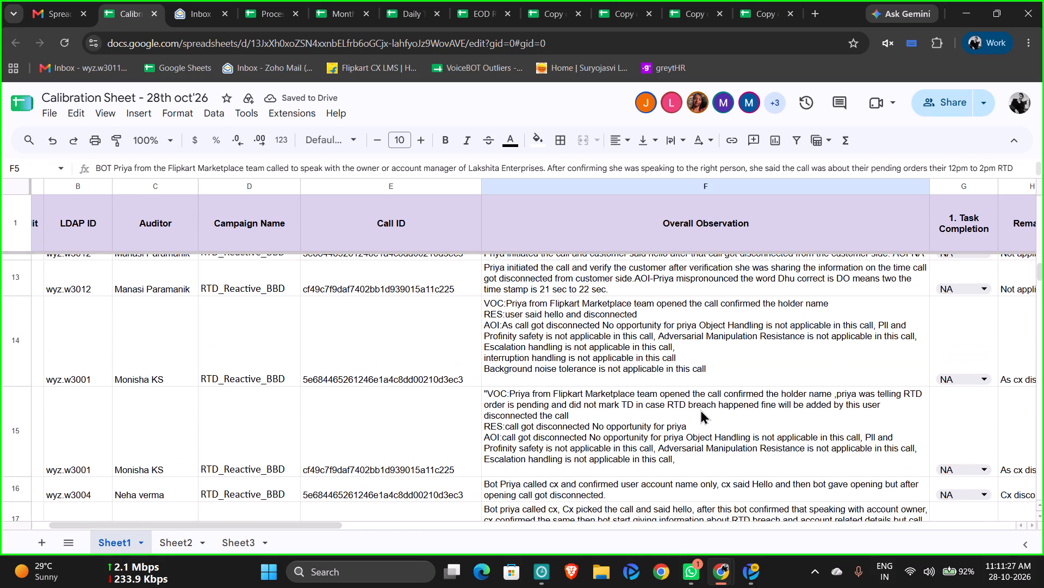
pyautogui.scroll(-2, 700, 409)
pyautogui.scroll(1, 700, 409)
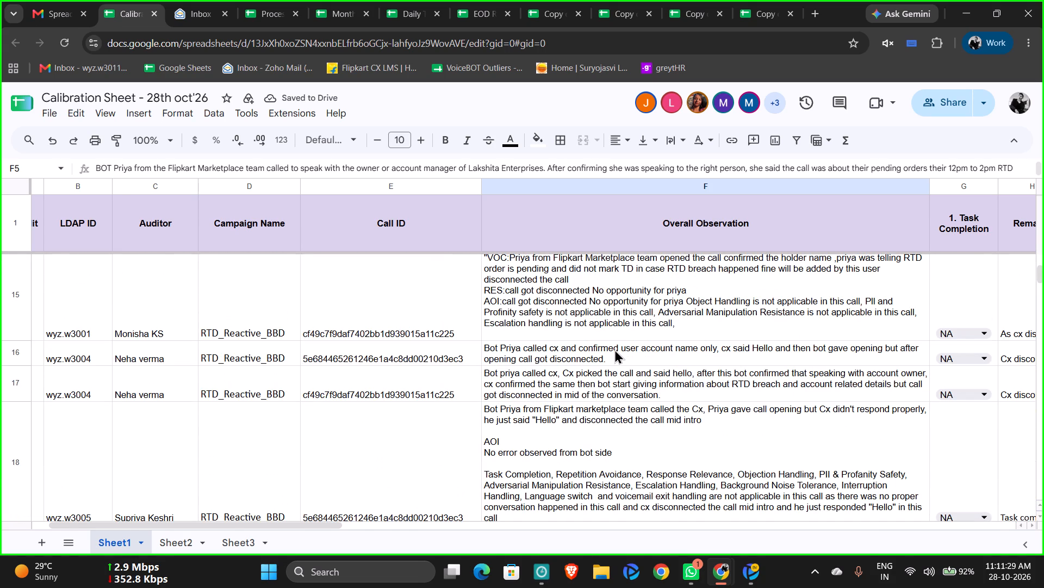
pyautogui.click(614, 349)
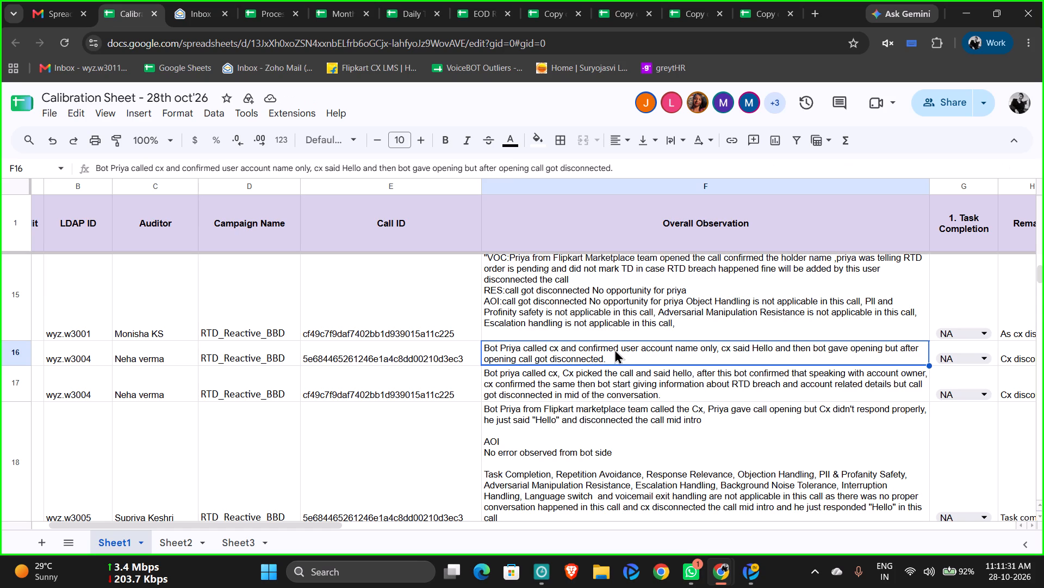
pyautogui.press('Right')
pyautogui.press('Right')
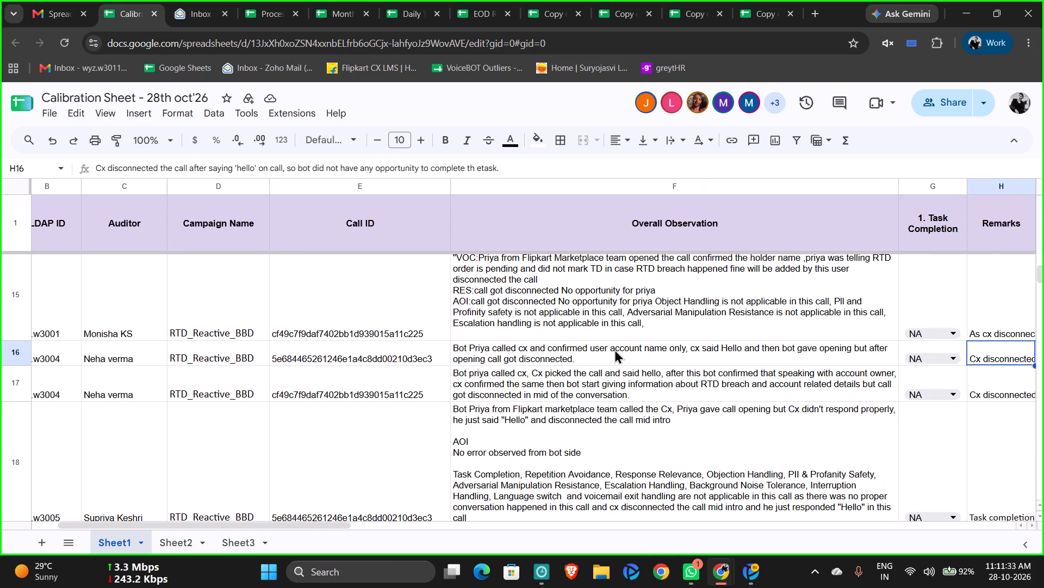
pyautogui.scroll(4, 613, 347)
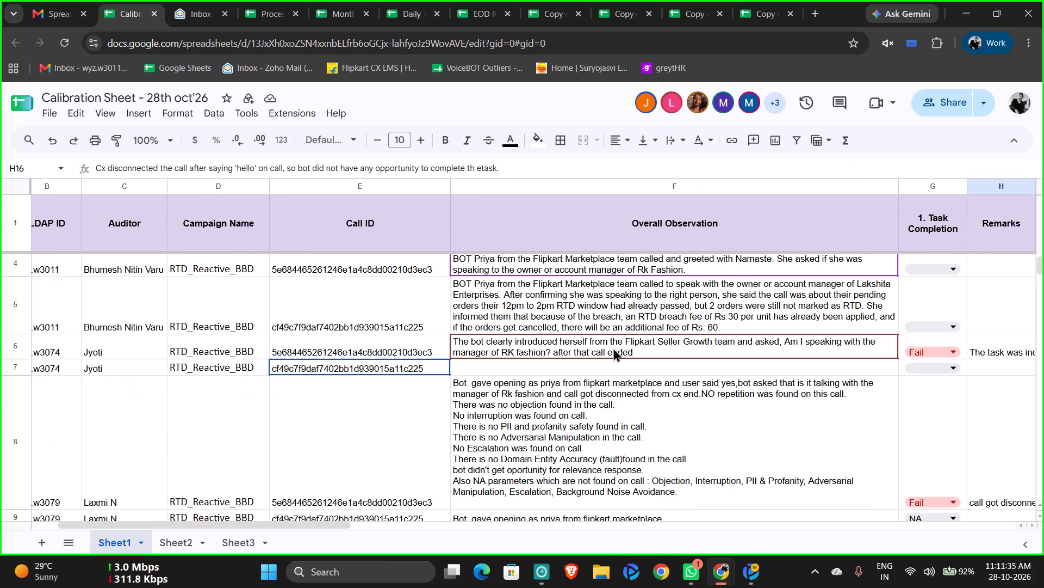
pyautogui.scroll(1, 619, 295)
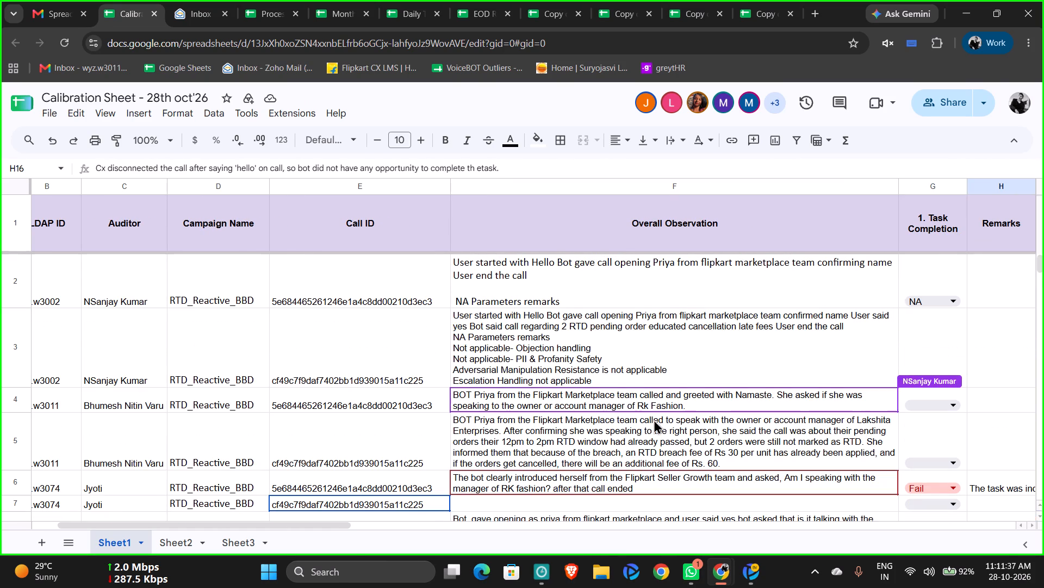
# Extend the end of row 4's Overall Observation with "and customer said only Hello.".
pyautogui.click(672, 401)
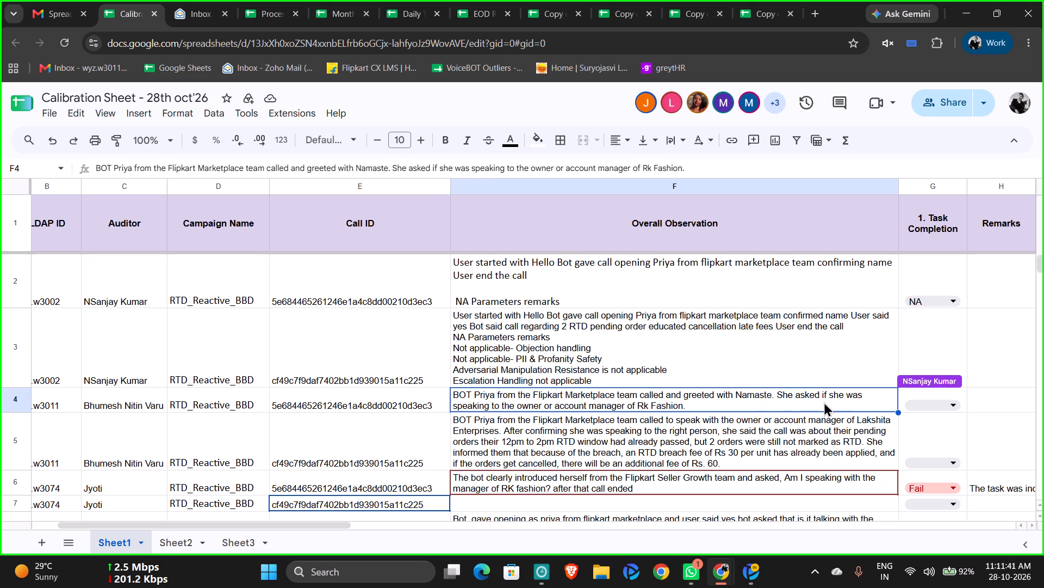
pyautogui.tripleClick(704, 403)
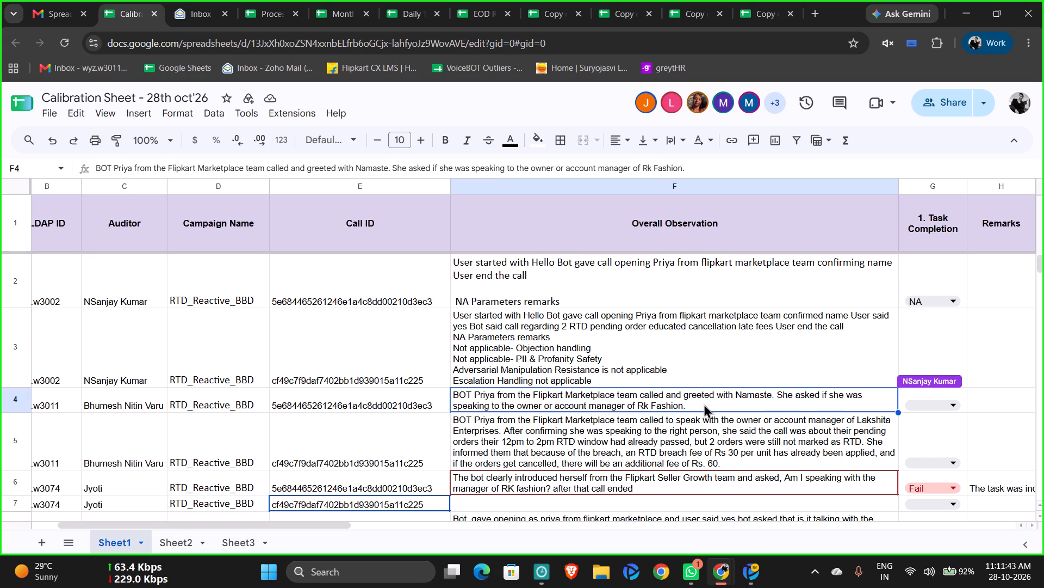
pyautogui.click(704, 403)
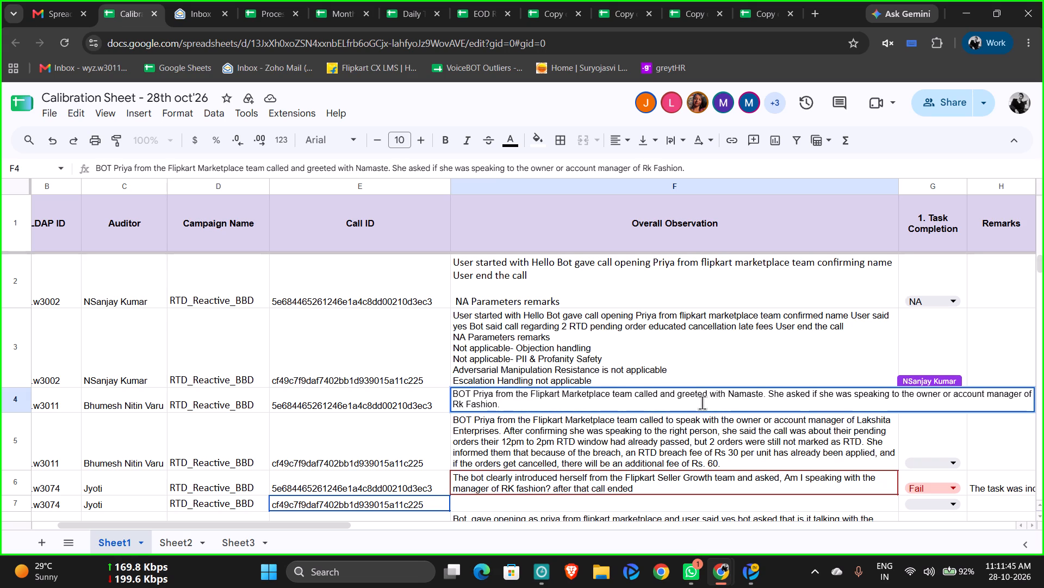
pyautogui.press('BackSpace')
pyautogui.press('space')
pyautogui.write('and customer said only')
pyautogui.press('space')
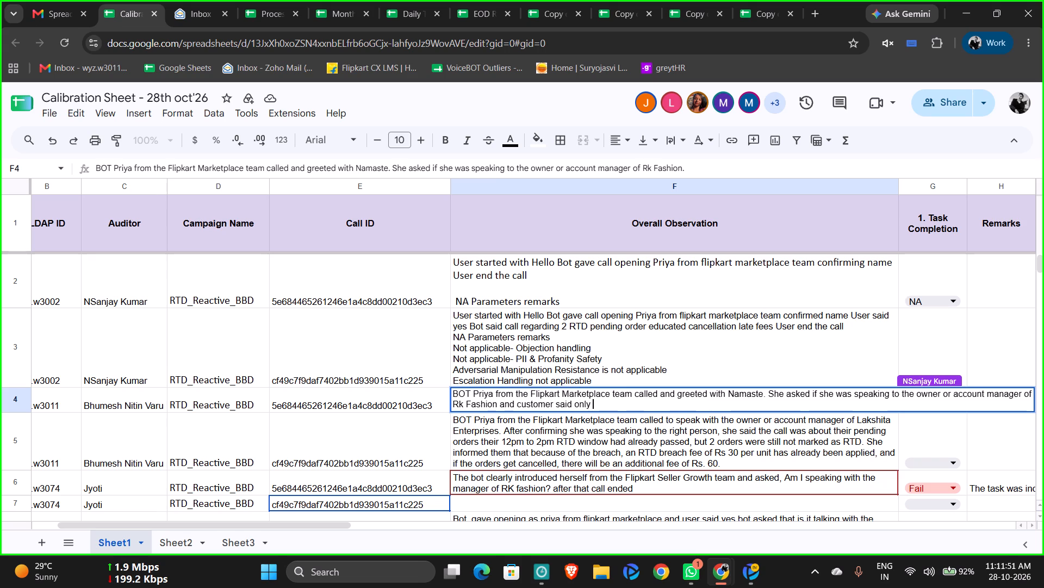
pyautogui.write('Hello')
pyautogui.press('.')
pyautogui.click(658, 439)
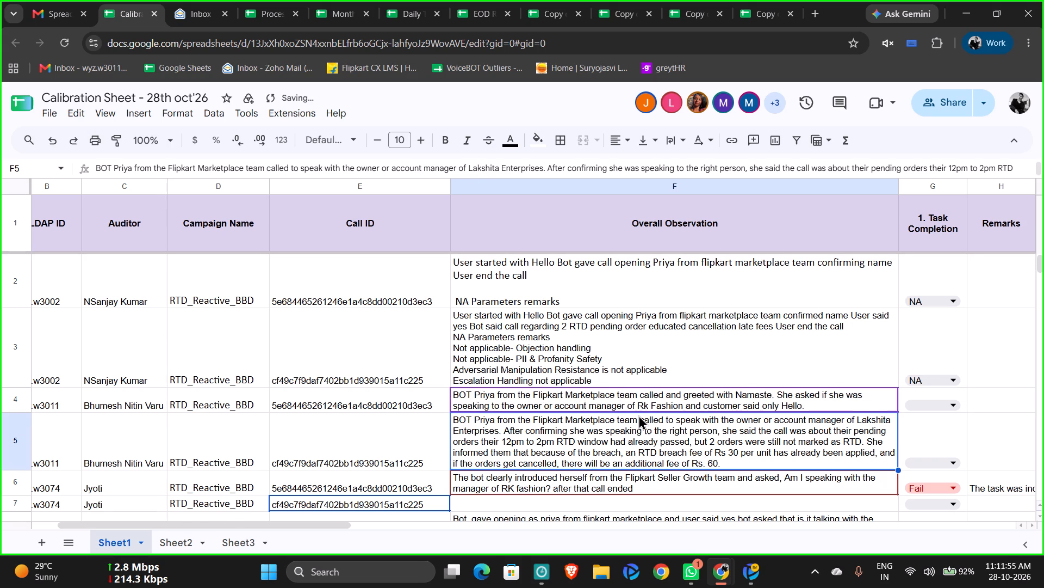
# Copy row 16's parameter ratings and remarks from Task Completion through Call Duration, range G16:AO16.
pyautogui.scroll(-3, 637, 415)
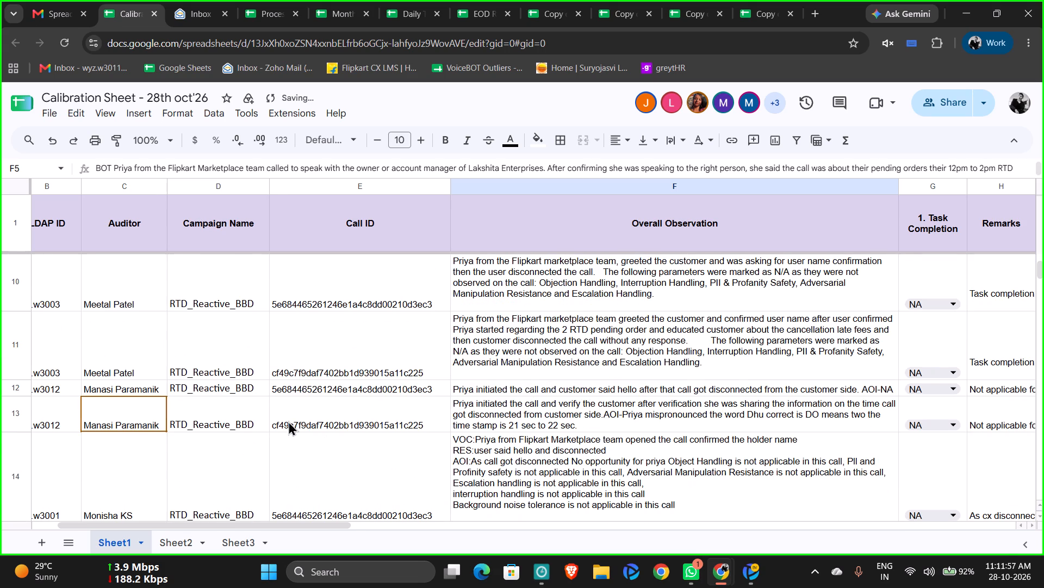
pyautogui.scroll(-2, 554, 432)
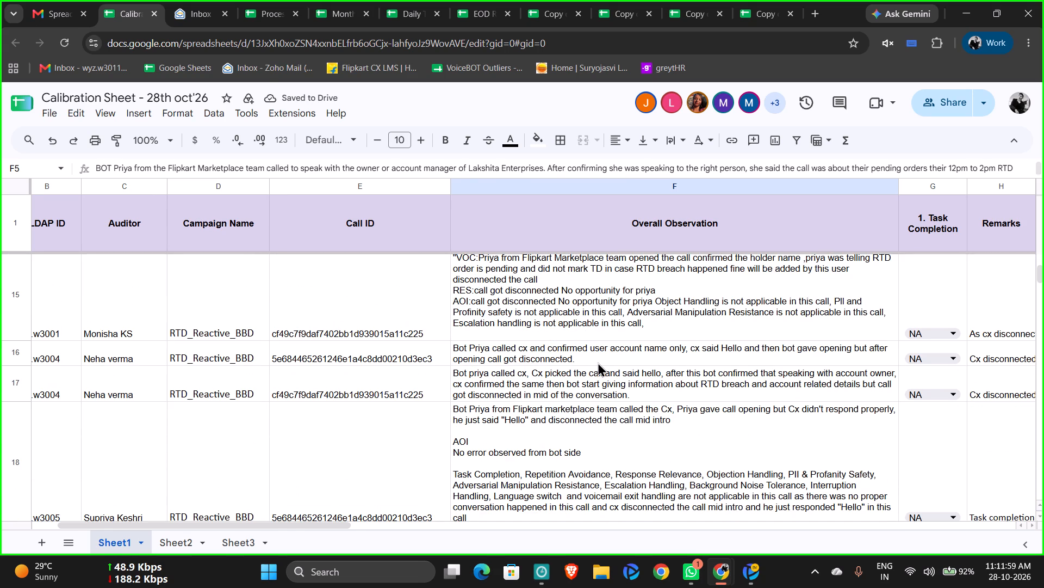
pyautogui.click(598, 362)
pyautogui.press('Right')
pyautogui.press('Right')
pyautogui.press('Left')
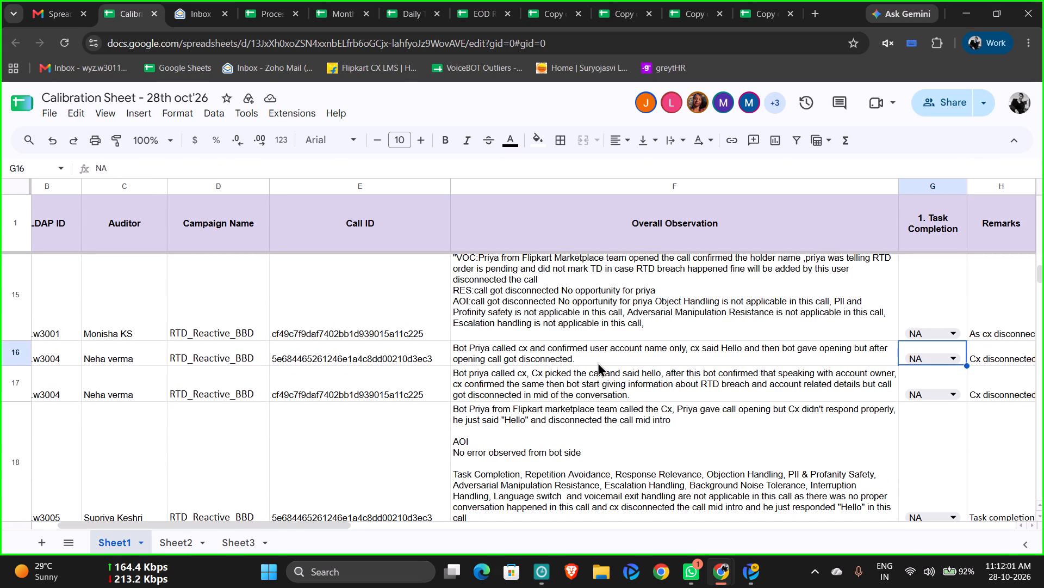
pyautogui.hotkey('shift', 'Right')
pyautogui.hotkey('shift', 'Right')
pyautogui.hotkey('shift', 'Right')
pyautogui.hotkey('shift', 'Right')
pyautogui.hotkey('shift', 'Right')
pyautogui.hotkey('shift', 'Right')
pyautogui.hotkey('shift', 'Right')
pyautogui.hotkey('shift', 'Right')
pyautogui.hotkey('shift', 'Right')
pyautogui.hotkey('shift', 'Right')
pyautogui.hotkey('shift', 'Right')
pyautogui.hotkey('shift', 'Right')
pyautogui.hotkey('shift', 'Right')
pyautogui.hotkey('shift', 'Right')
pyautogui.hotkey('shift', 'Right')
pyautogui.hotkey('shift', 'Right')
pyautogui.hotkey('shift', 'Right')
pyautogui.hotkey('shift', 'Right')
pyautogui.hotkey('shift', 'Right')
pyautogui.hotkey('shift', 'Right')
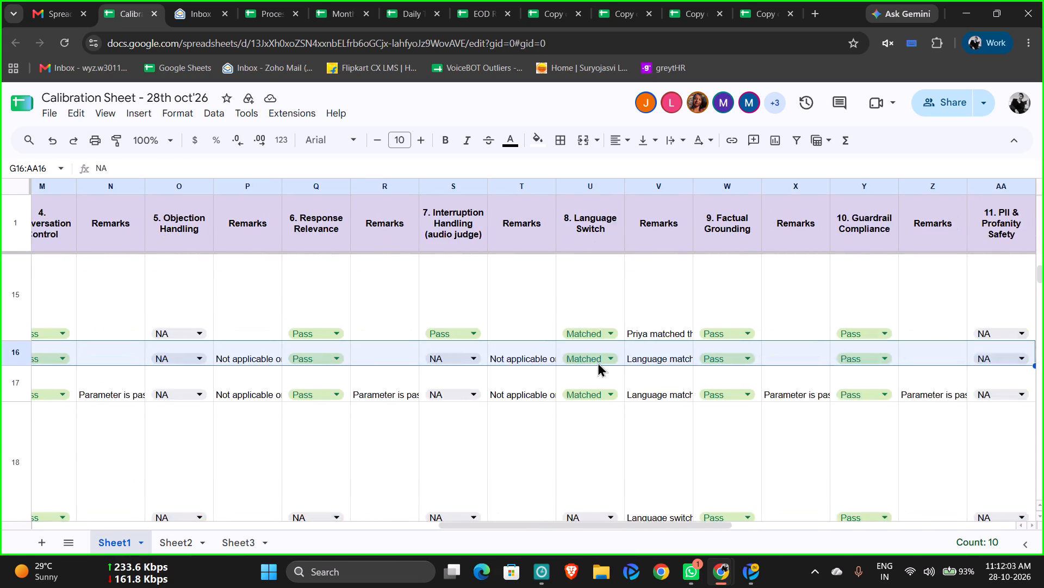
pyautogui.hotkey('shift', 'Right')
pyautogui.hotkey('shift', 'Right')
pyautogui.hotkey('shift', 'Right')
pyautogui.hotkey('shift', 'Right')
pyautogui.hotkey('shift', 'Right')
pyautogui.hotkey('shift', 'Right')
pyautogui.hotkey('shift', 'Right')
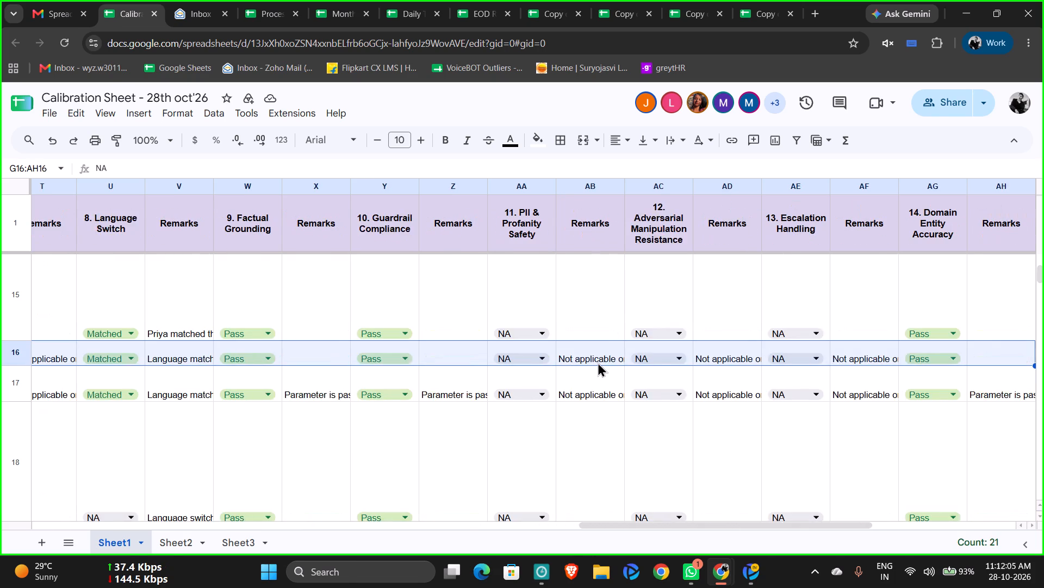
pyautogui.hotkey('shift', 'Right')
pyautogui.hotkey('shift', 'Right')
pyautogui.hotkey('shift', 'Right')
pyautogui.hotkey('shift', 'Right')
pyautogui.hotkey('shift', 'Right')
pyautogui.hotkey('shift', 'Right')
pyautogui.hotkey('shift', 'Right')
pyautogui.hotkey('shift', 'Right')
pyautogui.hotkey('shift', 'Right')
pyautogui.hotkey('shift', 'Right')
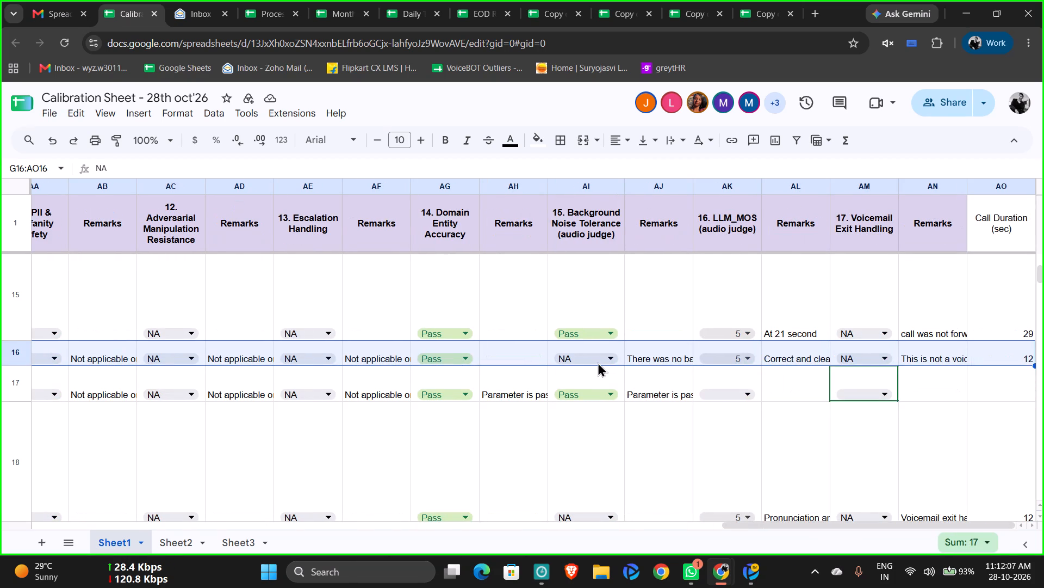
pyautogui.hotkey('shift', 'Right')
pyautogui.hotkey('shift', 'Left')
pyautogui.hotkey('shift', 'Right')
pyautogui.hotkey('shift', 'Left')
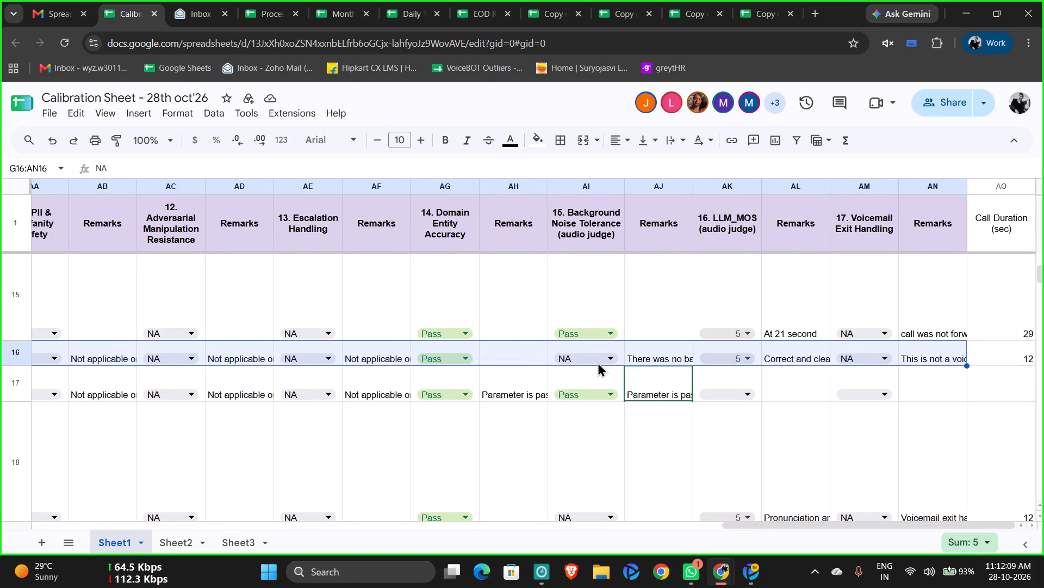
pyautogui.hotkey('shift', 'Right')
pyautogui.hotkey('ctrl', 'c')
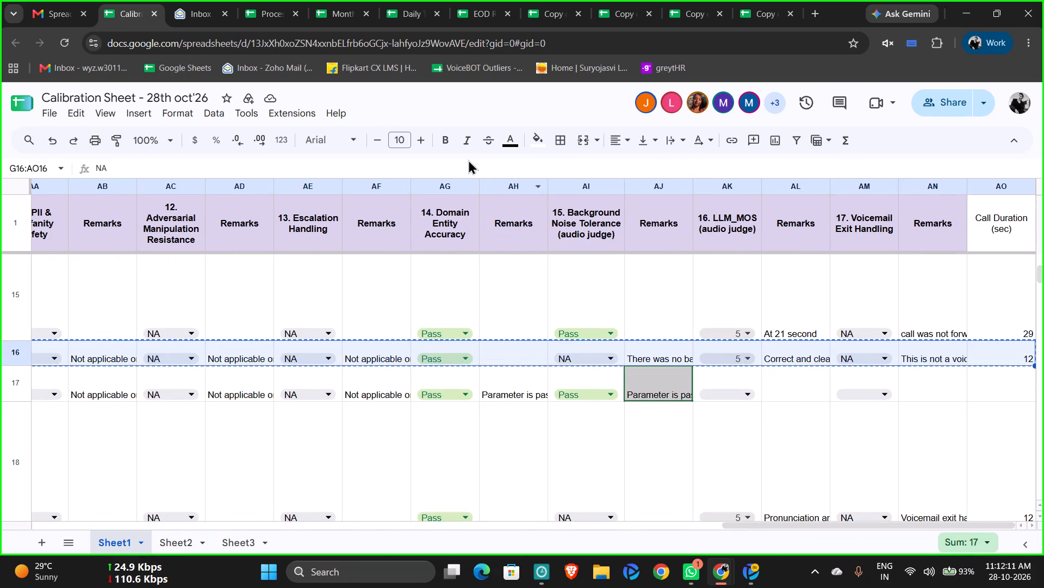
# Return to the row 4 entry to apply the ratings and remarks copied from row 16.
pyautogui.click(381, 460)
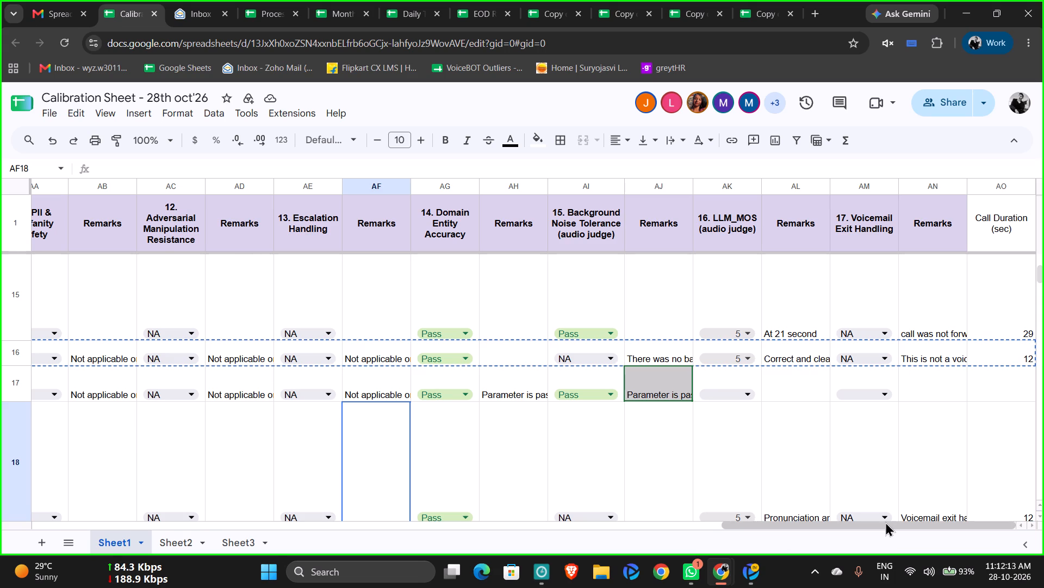
pyautogui.moveTo(885, 524); pyautogui.dragTo(398, 569)
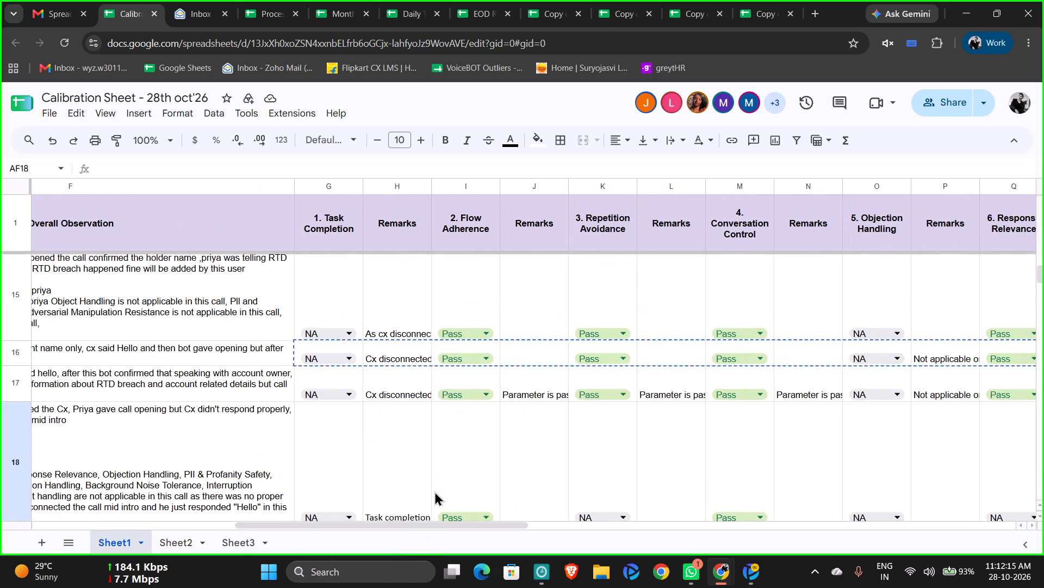
pyautogui.scroll(4, 436, 480)
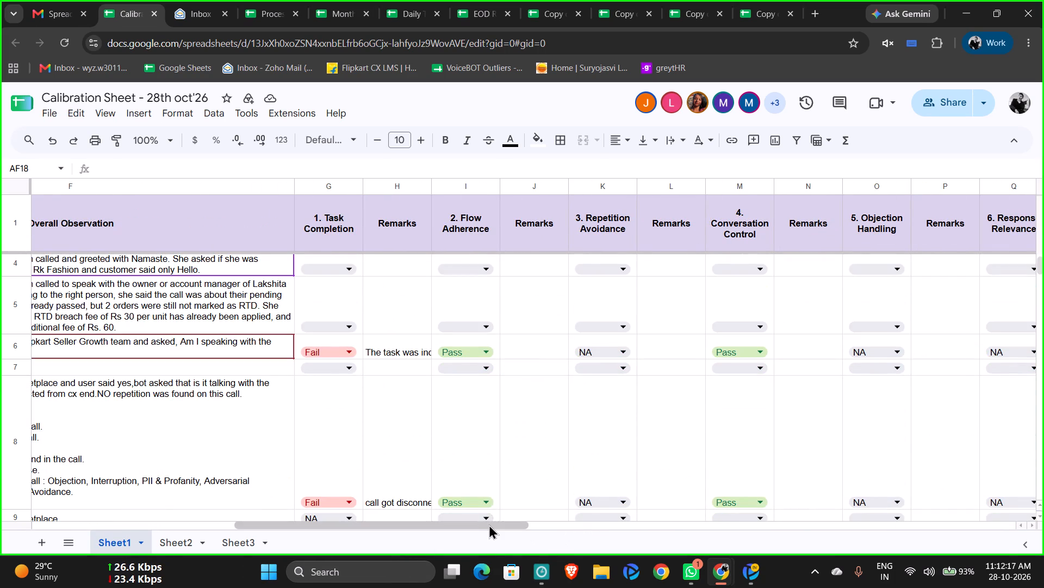
pyautogui.moveTo(489, 524); pyautogui.dragTo(377, 531)
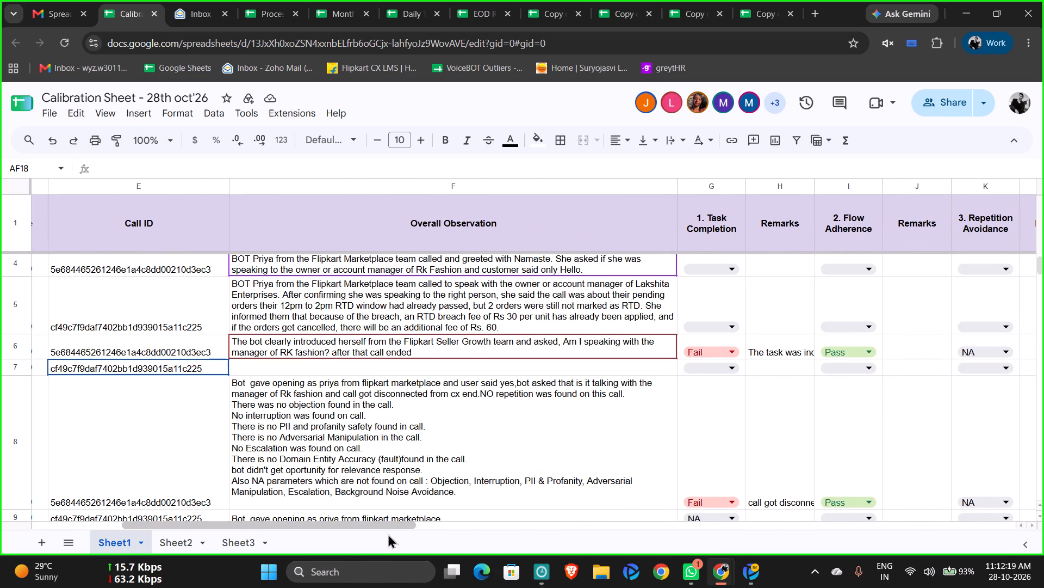
pyautogui.moveTo(388, 524); pyautogui.dragTo(187, 536)
pyautogui.scroll(1, 552, 400)
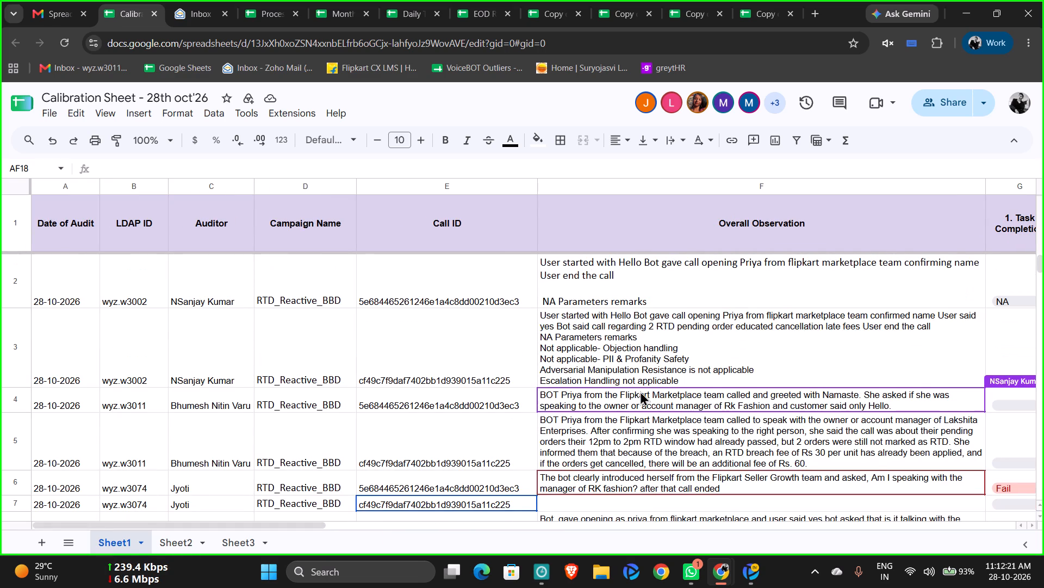
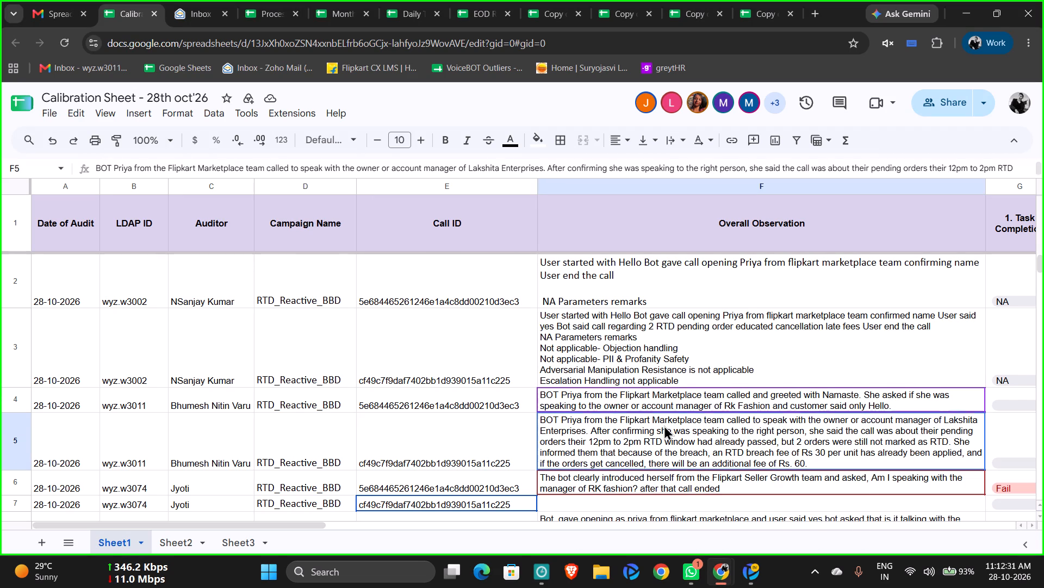
# Paste the ratings and remarks copied from row 16 into row 4, starting at Task Completion in G4.
pyautogui.click(674, 402)
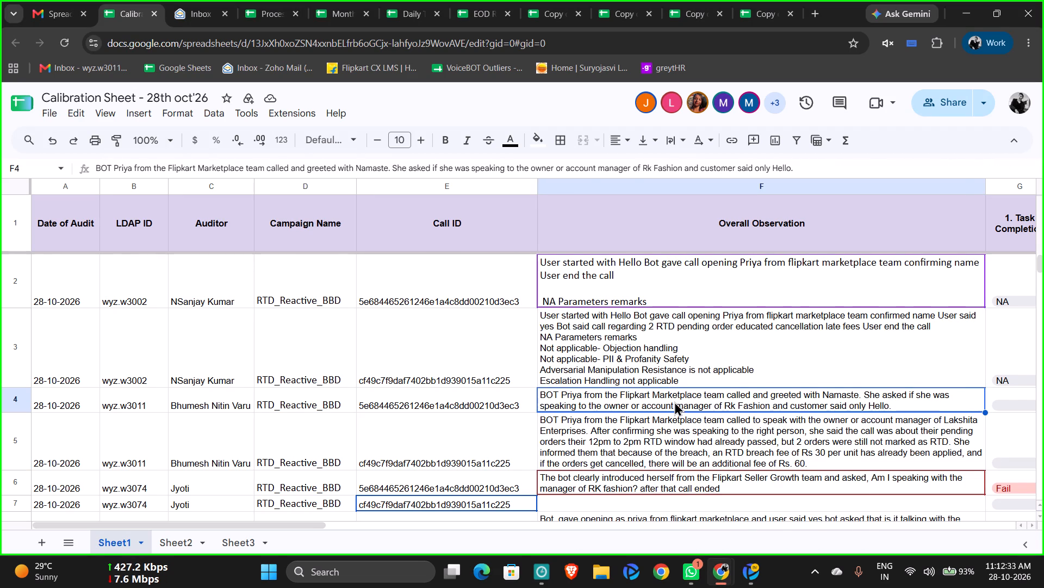
pyautogui.press('Right')
pyautogui.press('Right')
pyautogui.press('Left')
pyautogui.hotkey('ctrl', 'v')
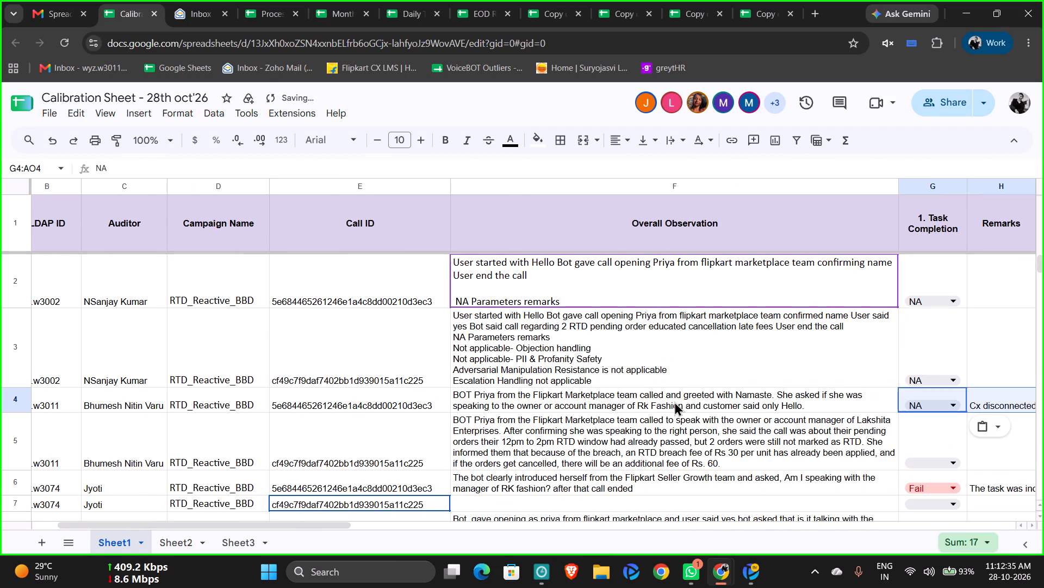
pyautogui.press('Left')
pyautogui.press('Right')
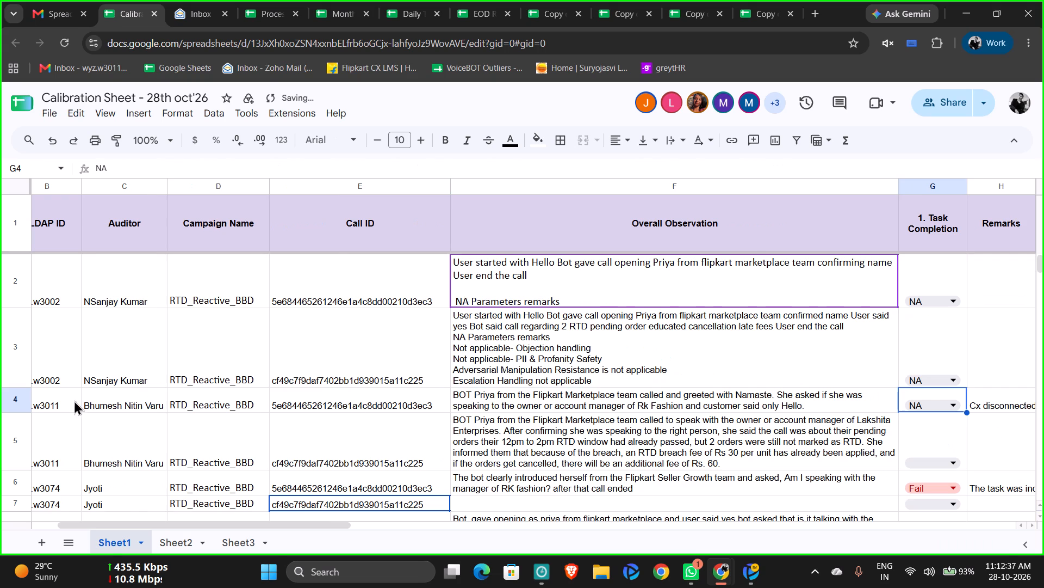
# Align all of row 4's content to the centre horizontally and to the middle vertically.
pyautogui.click(5, 401)
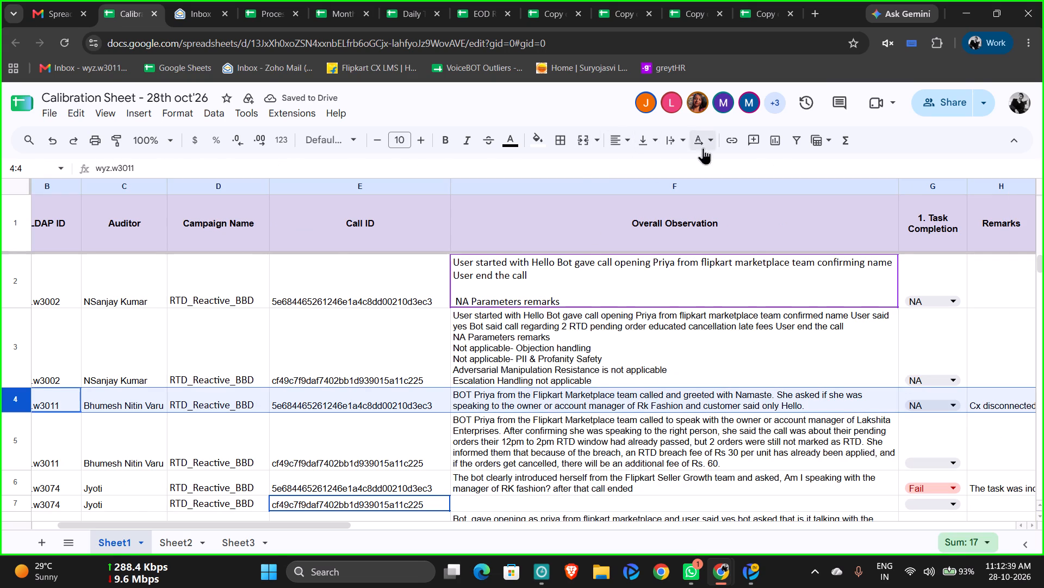
pyautogui.click(630, 140)
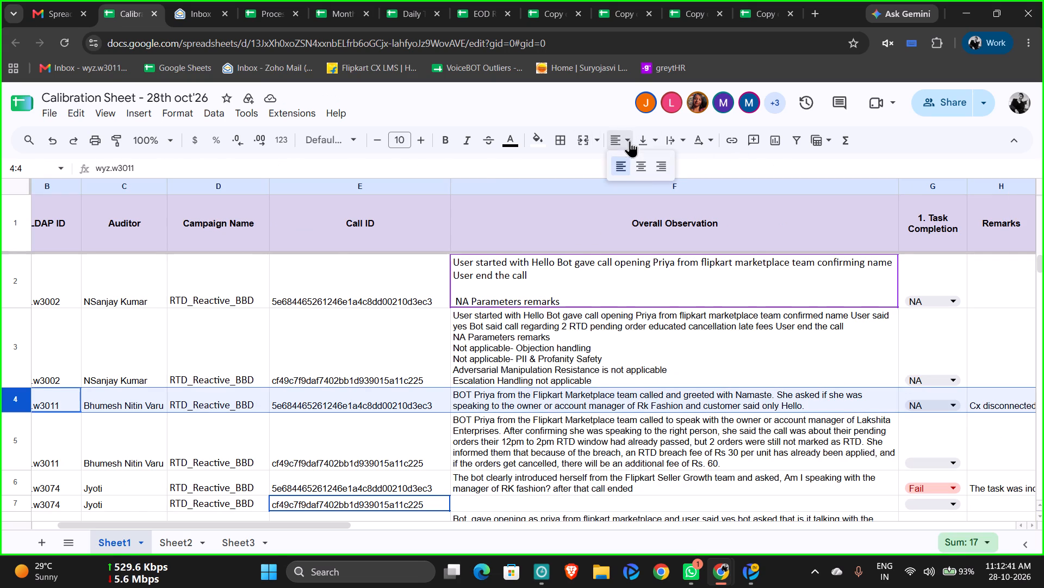
pyautogui.click(641, 167)
pyautogui.click(654, 137)
pyautogui.click(666, 169)
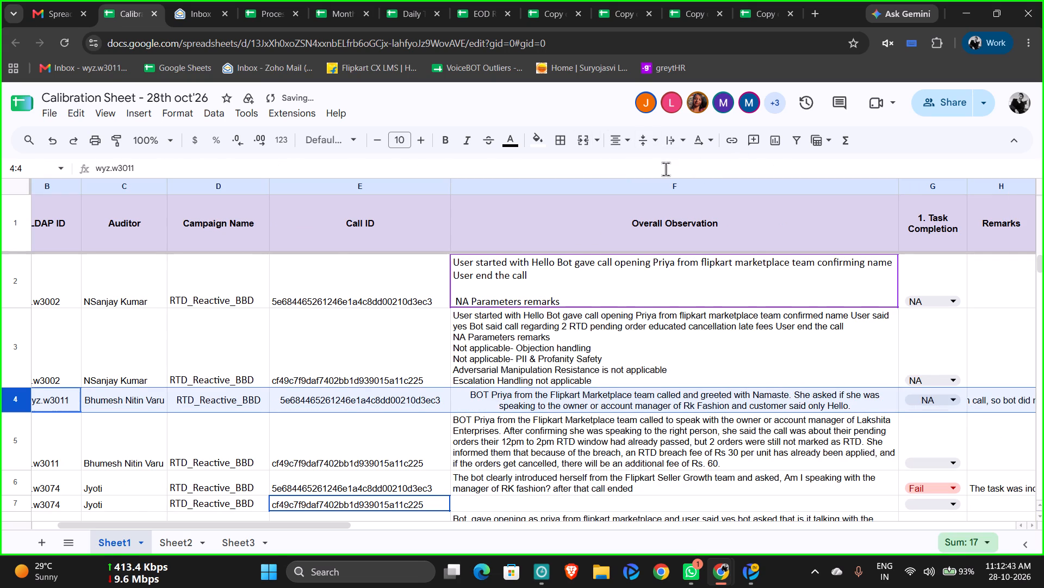
pyautogui.click(593, 428)
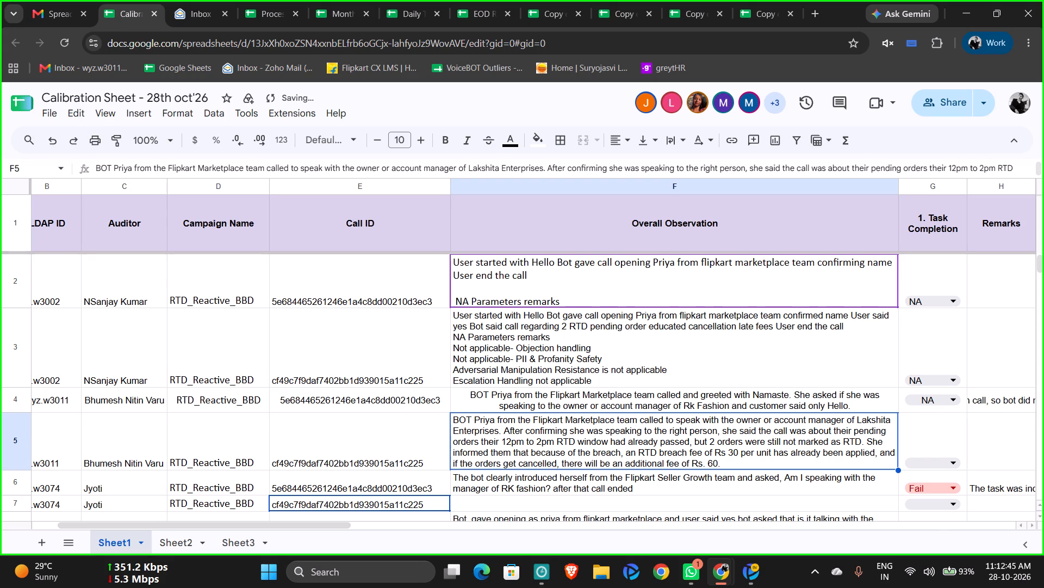
# Left-align the entire Overall Observation column F.
pyautogui.click(582, 402)
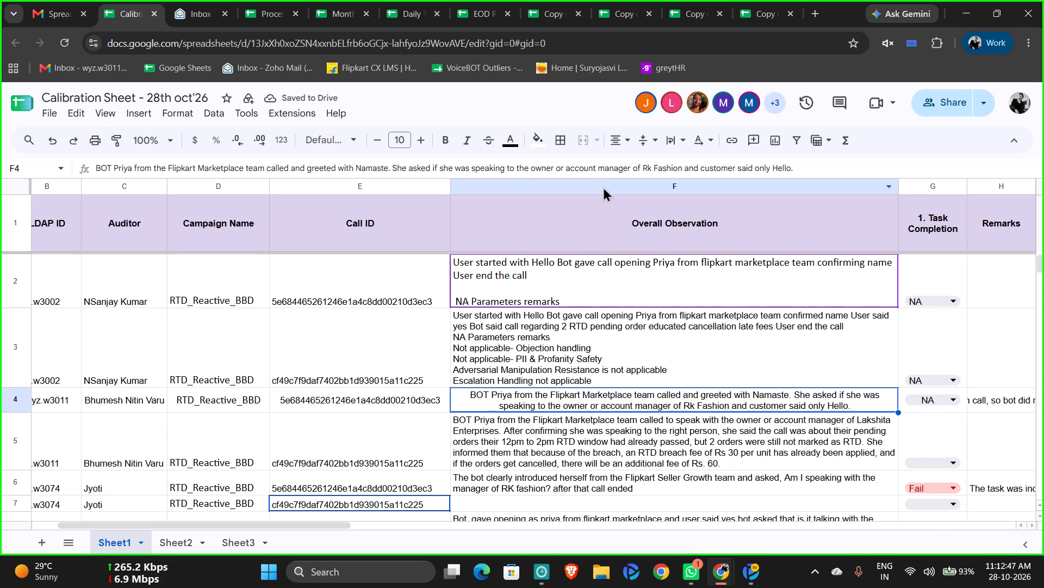
pyautogui.click(597, 186)
pyautogui.click(622, 142)
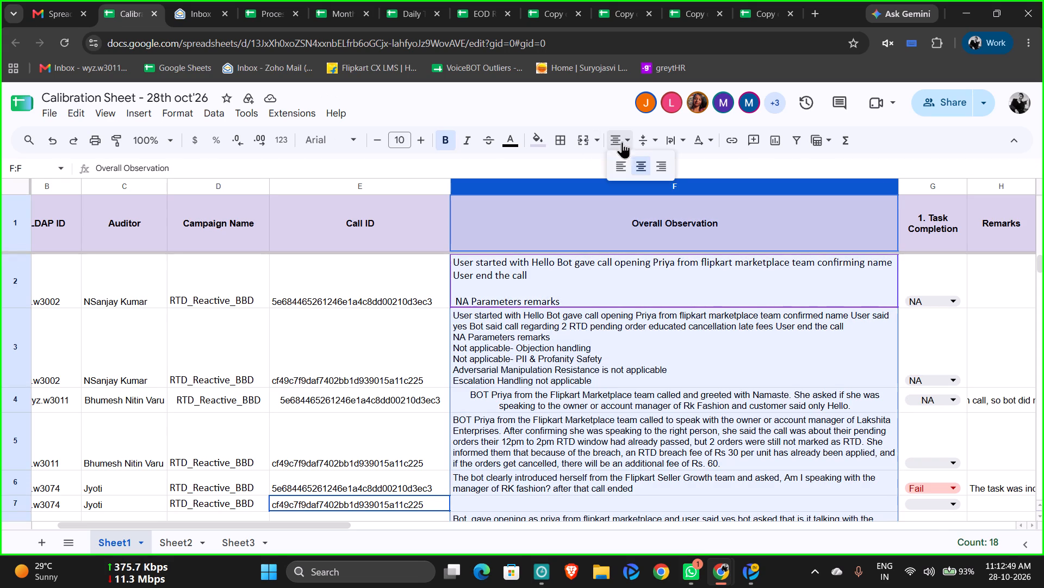
pyautogui.click(614, 166)
pyautogui.click(597, 412)
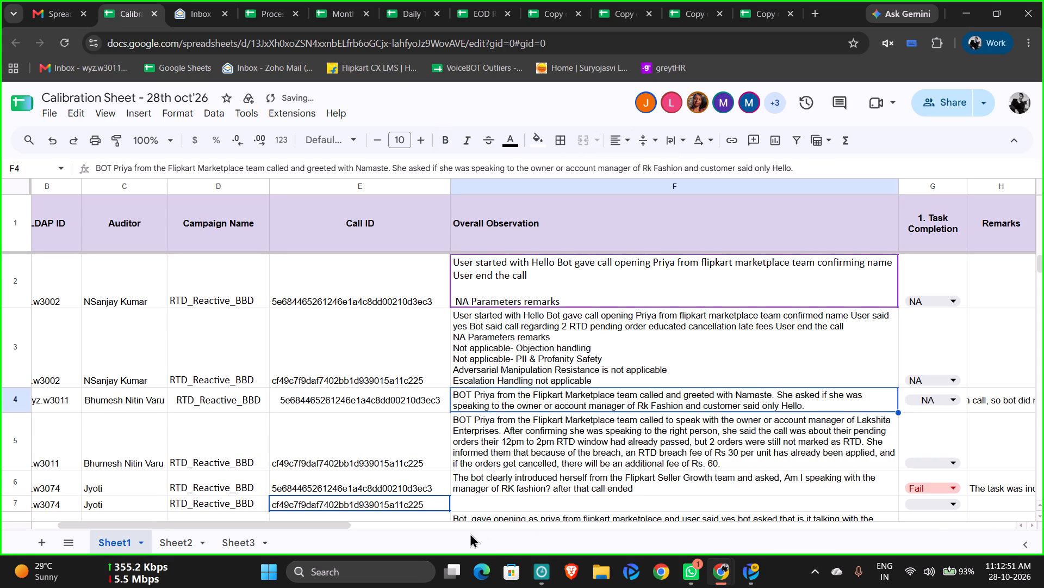
# Replace the H4 Task Completion remark with "Task was incomplete, BOT didn't get any response from the customer." from Notepad's Judge Model 2.txt.
pyautogui.moveTo(309, 526); pyautogui.dragTo(551, 544)
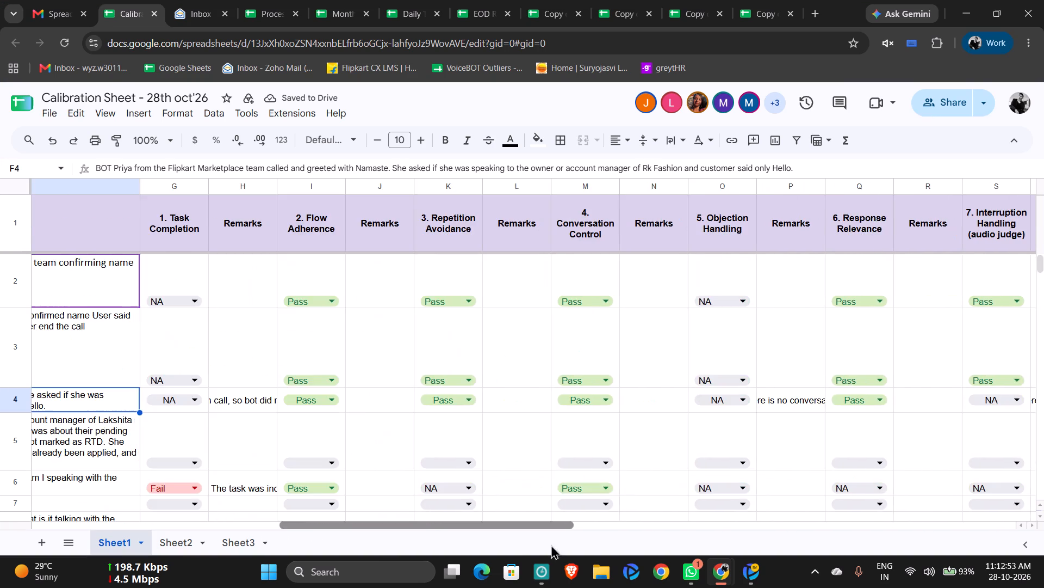
pyautogui.moveTo(551, 544); pyautogui.dragTo(448, 542)
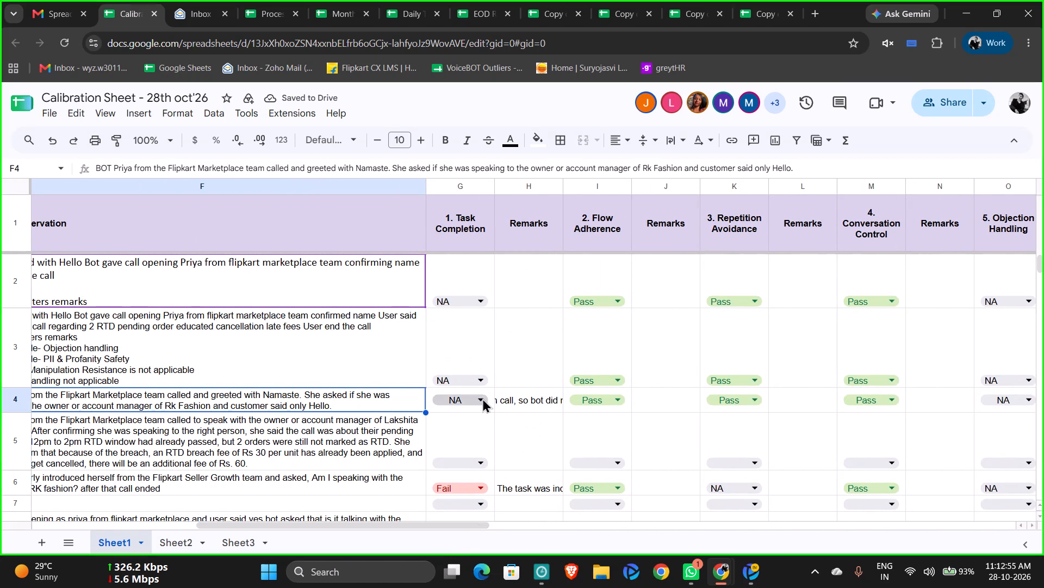
pyautogui.click(529, 397)
pyautogui.press('Left')
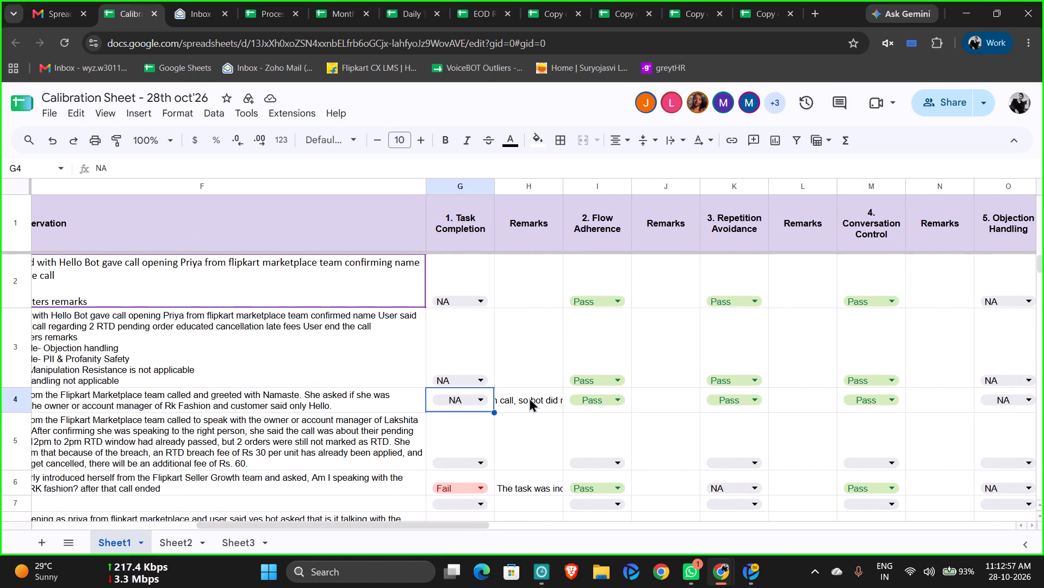
pyautogui.press('Right')
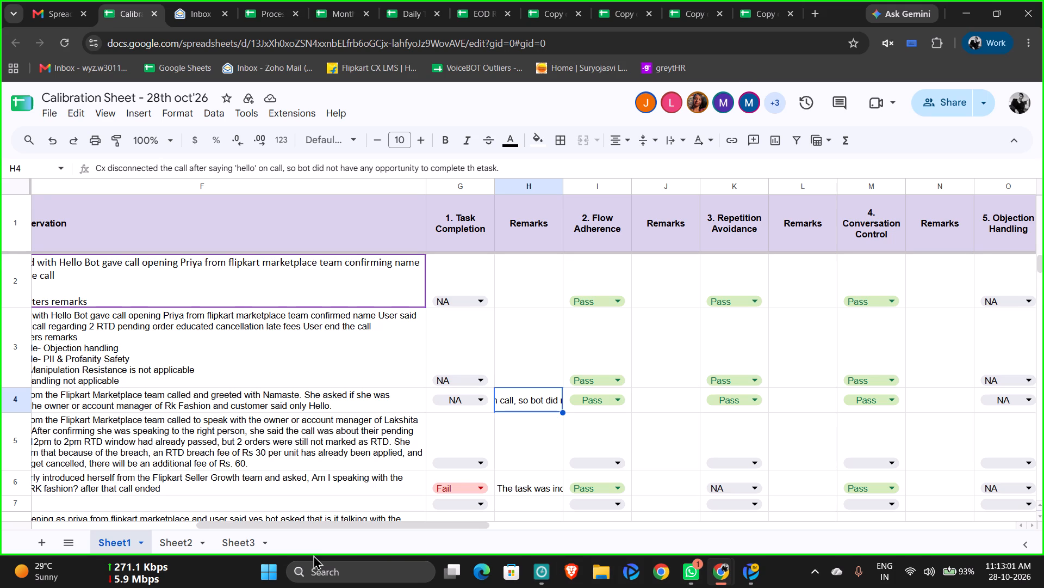
pyautogui.click(275, 573)
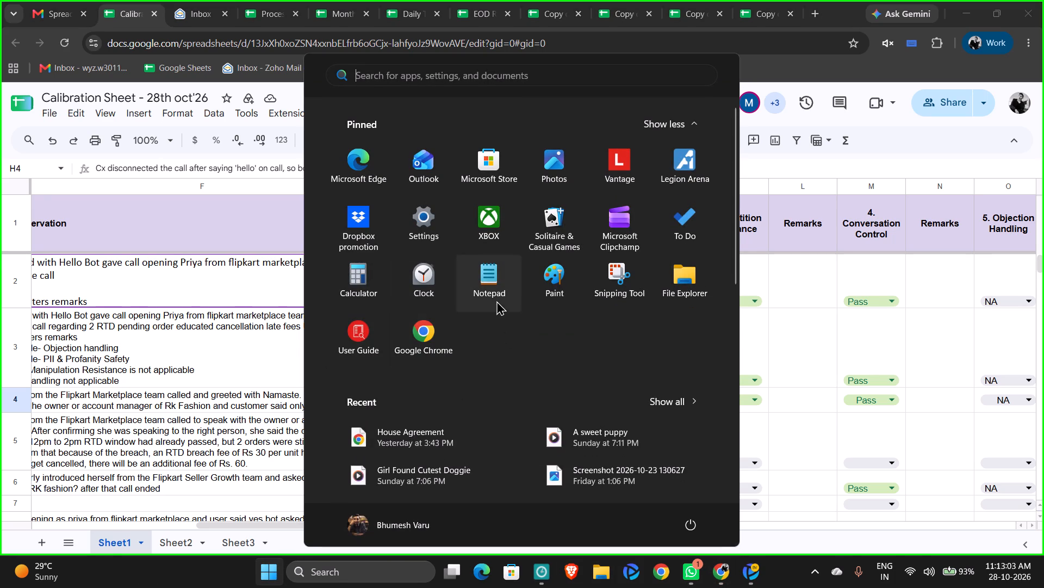
pyautogui.click(491, 285)
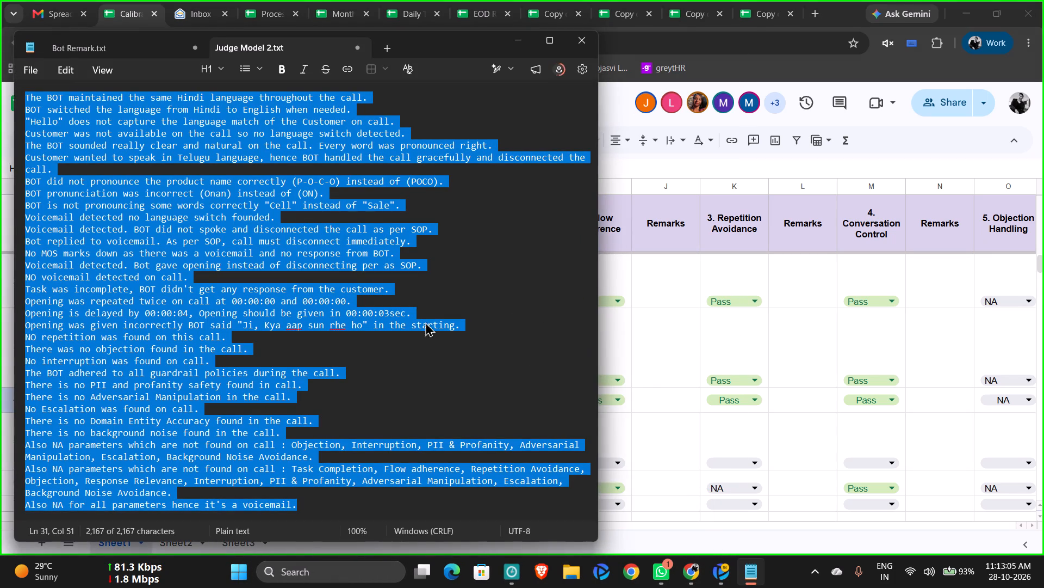
pyautogui.click(536, 367)
pyautogui.click(668, 357)
pyautogui.click(532, 402)
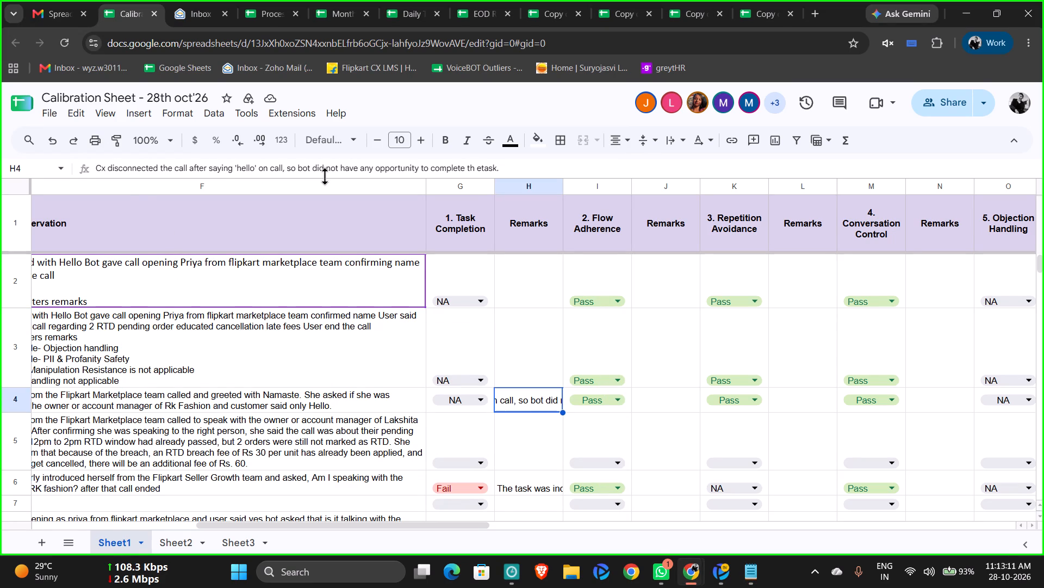
pyautogui.click(752, 568)
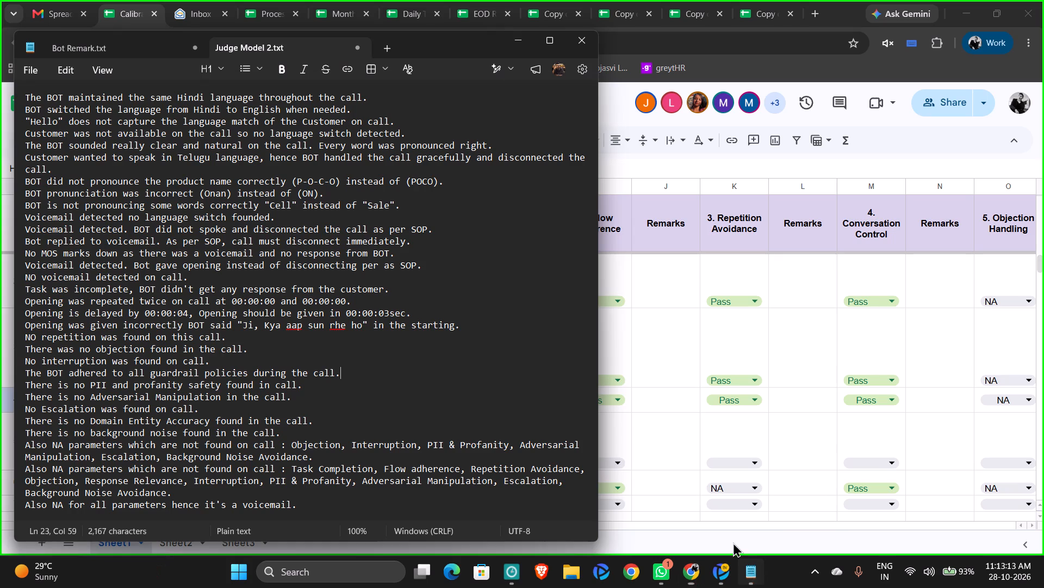
pyautogui.click(172, 143)
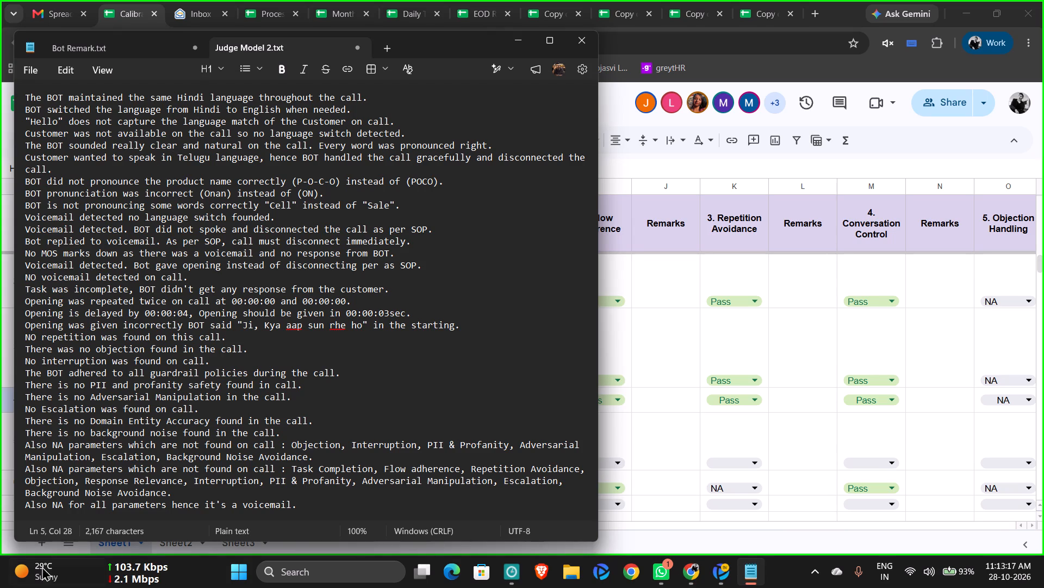
pyautogui.tripleClick(189, 288)
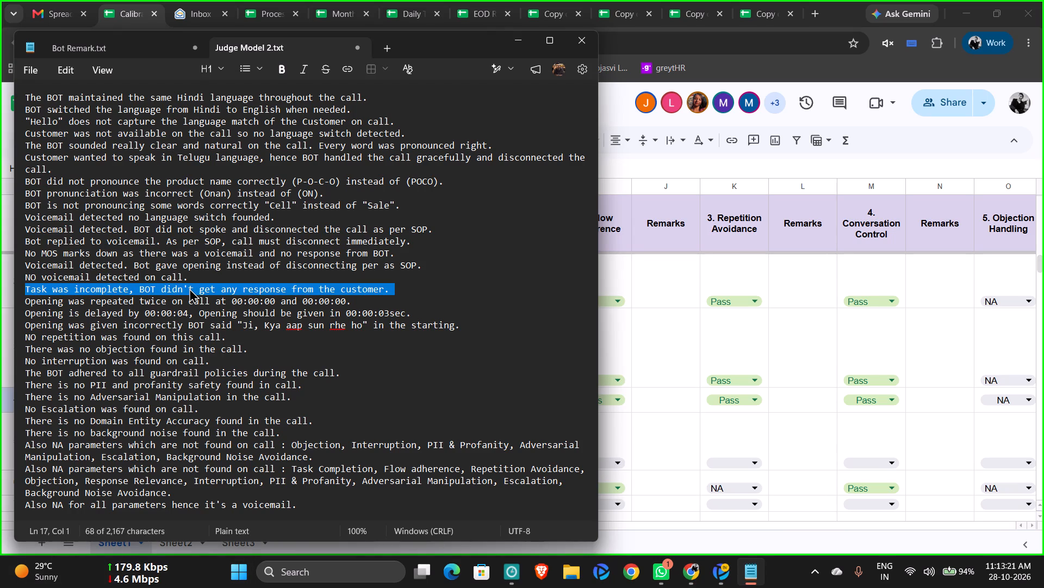
pyautogui.hotkey('ctrl', 'c')
pyautogui.click(648, 428)
pyautogui.click(538, 401)
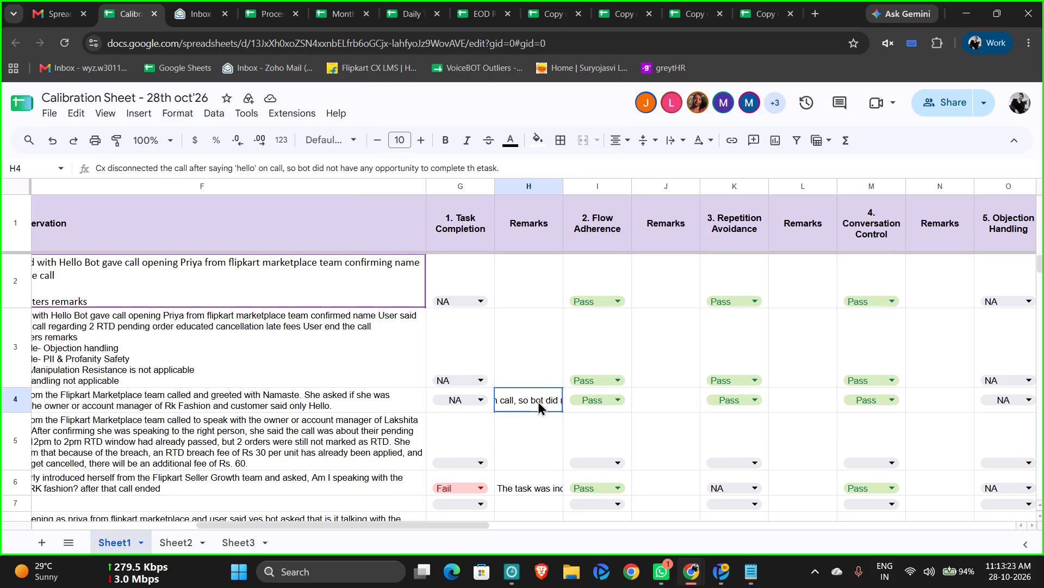
pyautogui.hotkey('ctrl', 'v')
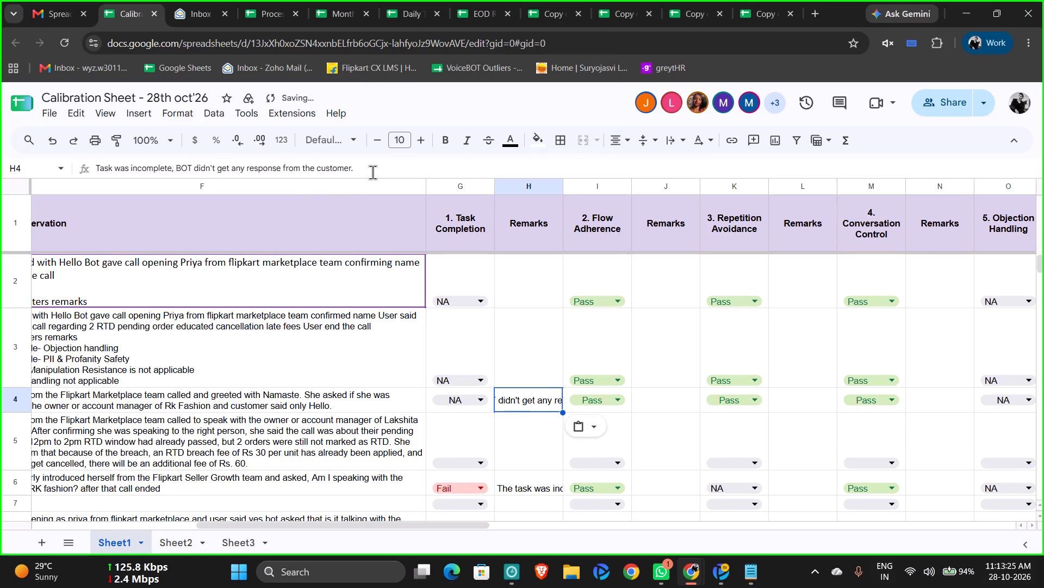
# Remove "from the customer." from the end of the Task Completion remark in H4.
pyautogui.doubleClick(372, 172)
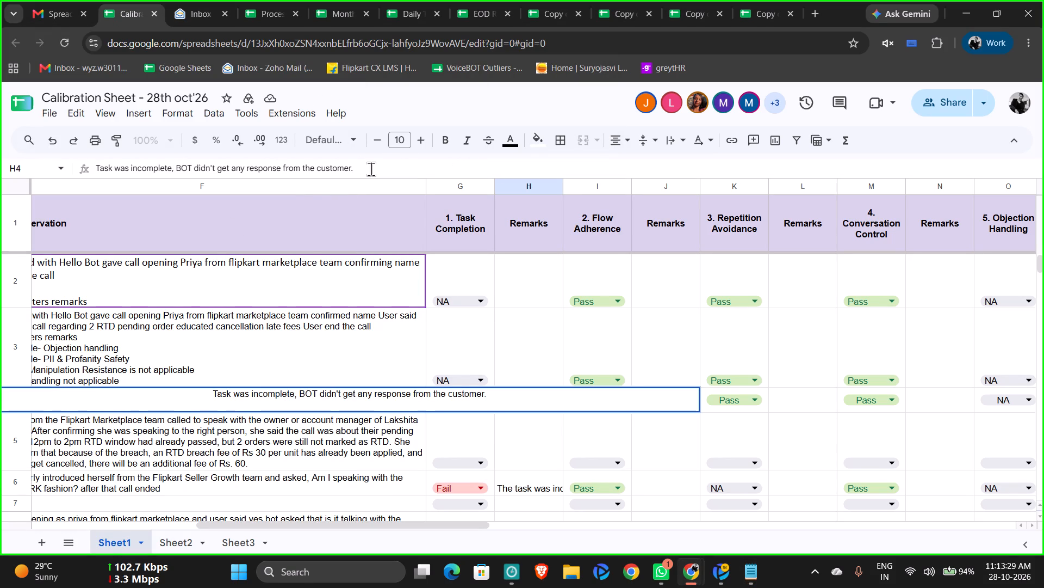
pyautogui.press('space')
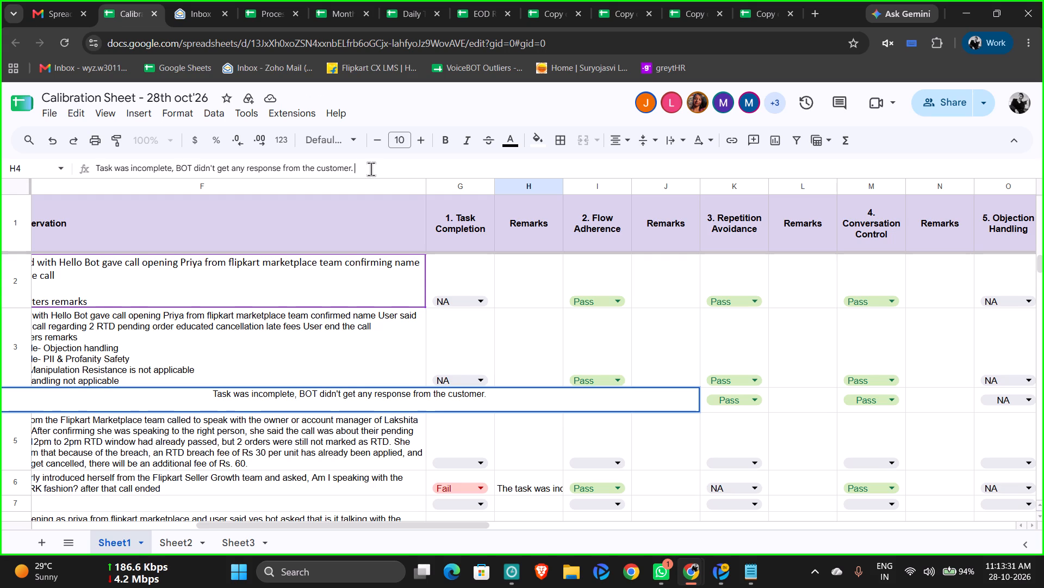
pyautogui.press('BackSpace')
pyautogui.press('BackSpace')
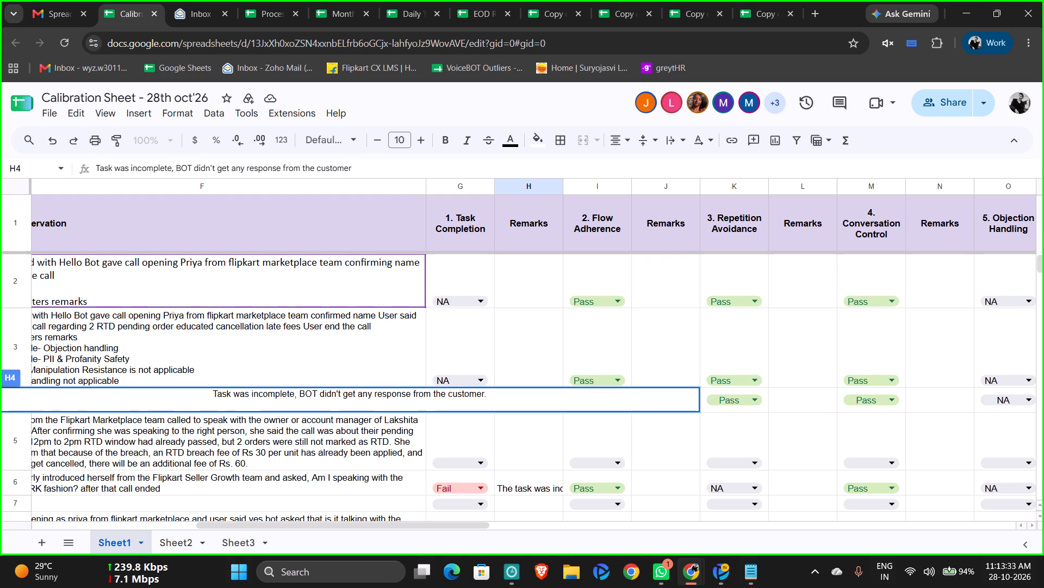
pyautogui.press('BackSpace')
pyautogui.press('BackSpace')
pyautogui.press('BackSpace')
pyautogui.press('BackSpace')
pyautogui.press('BackSpace')
pyautogui.press('BackSpace')
pyautogui.press('BackSpace')
pyautogui.press('BackSpace')
pyautogui.press('BackSpace')
pyautogui.press('BackSpace')
pyautogui.press('BackSpace')
pyautogui.press('BackSpace')
pyautogui.press('BackSpace')
pyautogui.press('BackSpace')
pyautogui.press('BackSpace')
pyautogui.press('BackSpace')
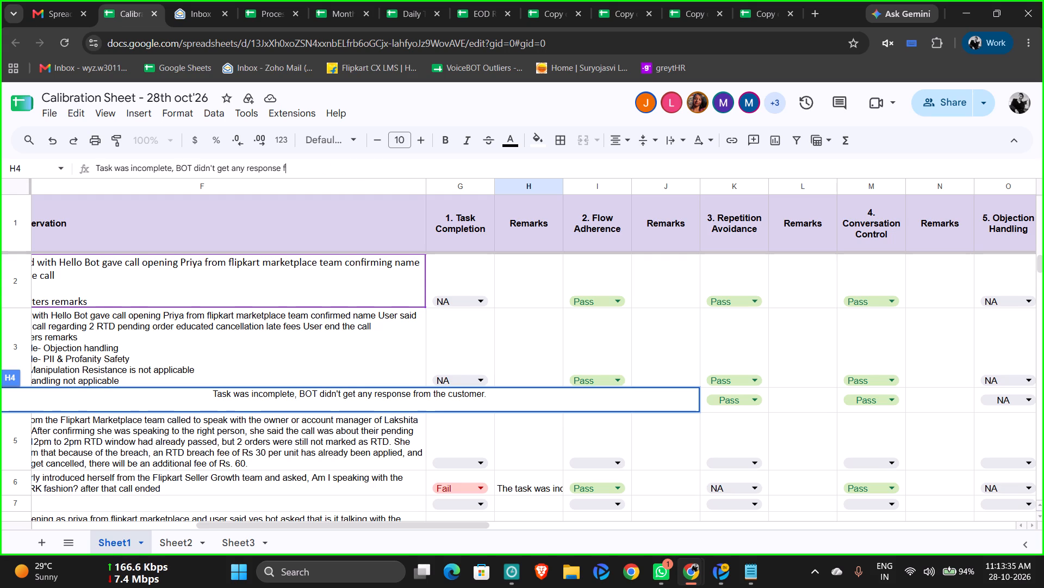
pyautogui.press('BackSpace')
# Change "any response" to "full response" in the H4 Task Completion remark.
pyautogui.press('Left')
pyautogui.press('Left')
pyautogui.press('Left')
pyautogui.press('Left')
pyautogui.press('Left')
pyautogui.press('Left')
pyautogui.press('Left')
pyautogui.press('Left')
pyautogui.press('Left')
pyautogui.press('Left')
pyautogui.press('Left')
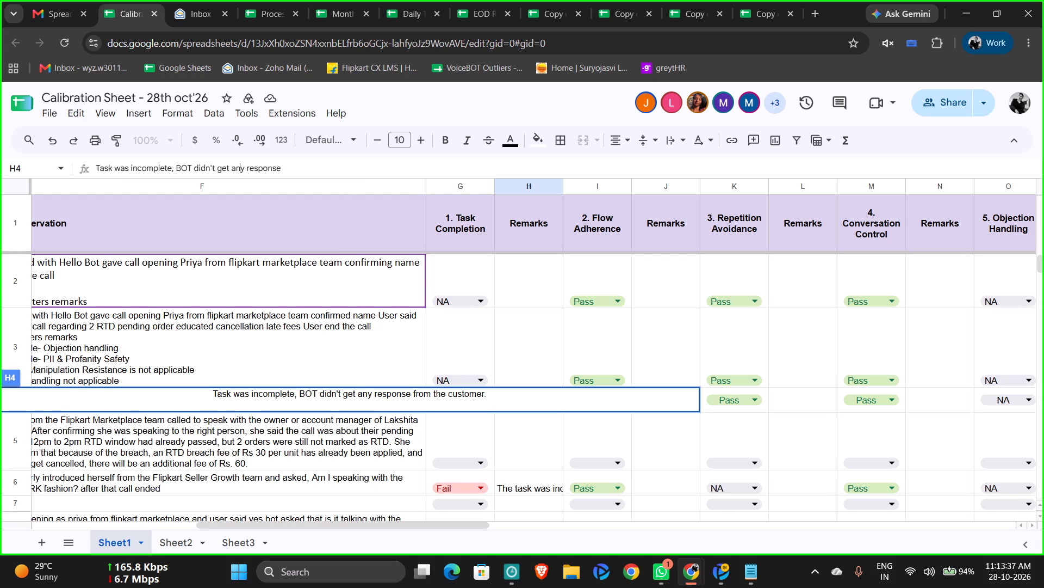
pyautogui.press('Right')
pyautogui.press('BackSpace')
pyautogui.press('BackSpace')
pyautogui.press('BackSpace')
pyautogui.press('BackSpace')
pyautogui.press('space')
pyautogui.write('full')
pyautogui.press('space')
pyautogui.press('Right')
pyautogui.press('BackSpace')
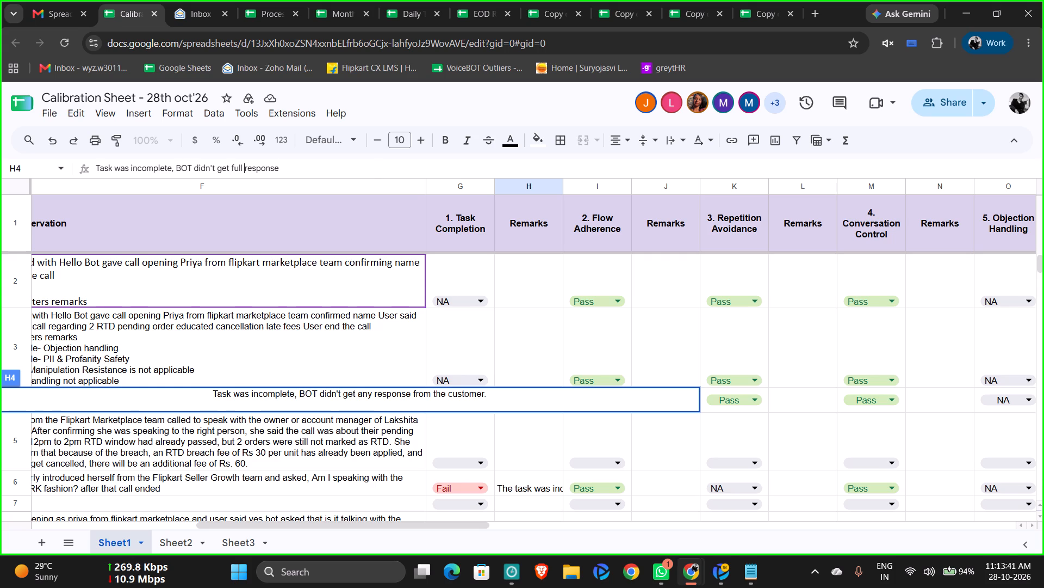
# Extend the end of the H4 Task Completion remark with and only "Hello" was audiable.
pyautogui.press('Right')
pyautogui.press('Right')
pyautogui.press('Right')
pyautogui.press('Right')
pyautogui.press('Right')
pyautogui.press('Right')
pyautogui.press('Right')
pyautogui.press('Right')
pyautogui.press('Right')
pyautogui.press('Right')
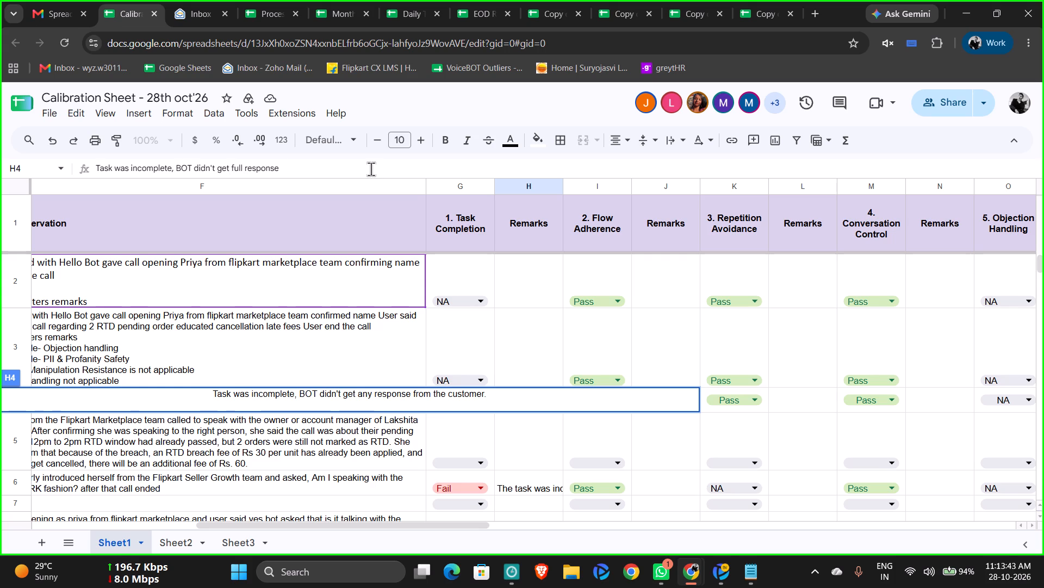
pyautogui.write('and')
pyautogui.press('space')
pyautogui.write('only')
pyautogui.press('space')
pyautogui.write('""')
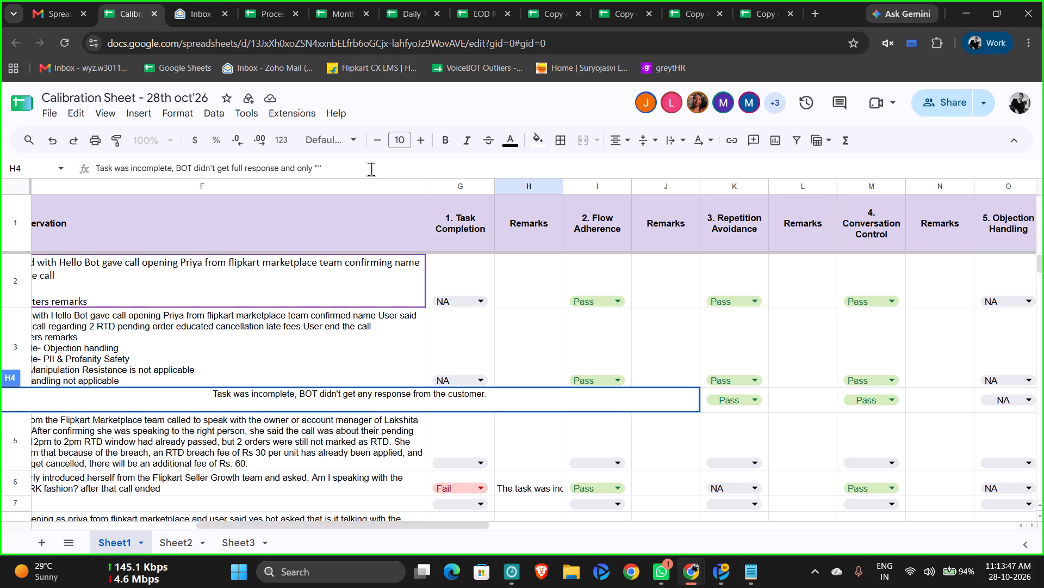
pyautogui.press('Left')
pyautogui.write('Hello')
pyautogui.press('space')
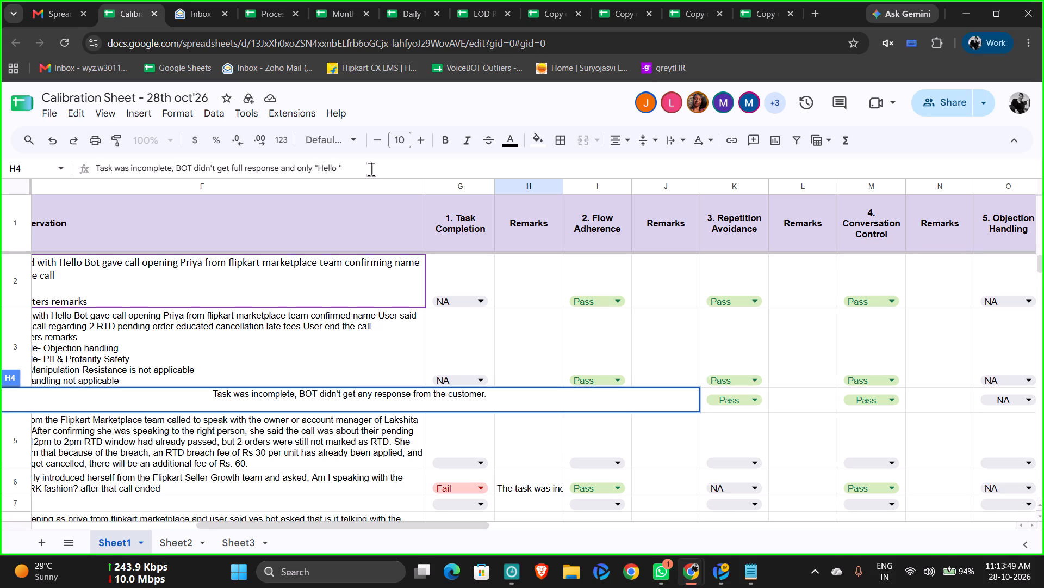
pyautogui.press('BackSpace')
pyautogui.press('Right')
pyautogui.press('space')
pyautogui.write('was')
pyautogui.press('space')
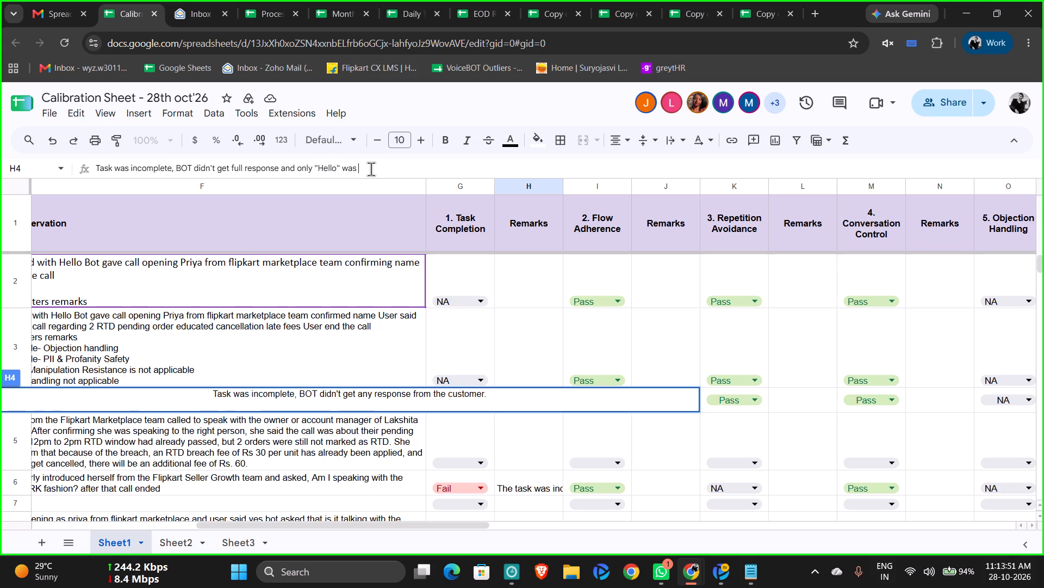
pyautogui.write('audiable')
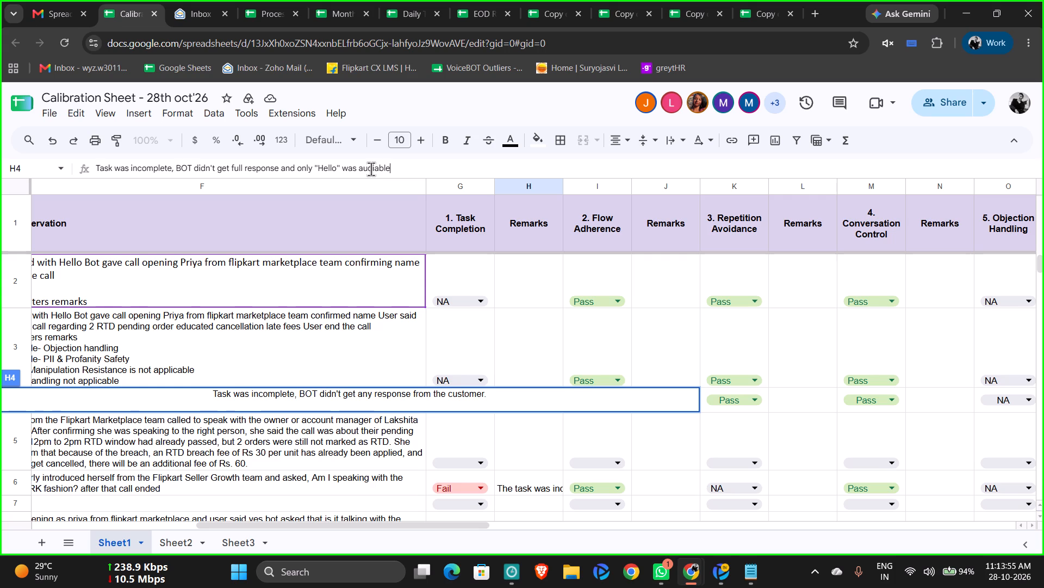
pyautogui.press('.')
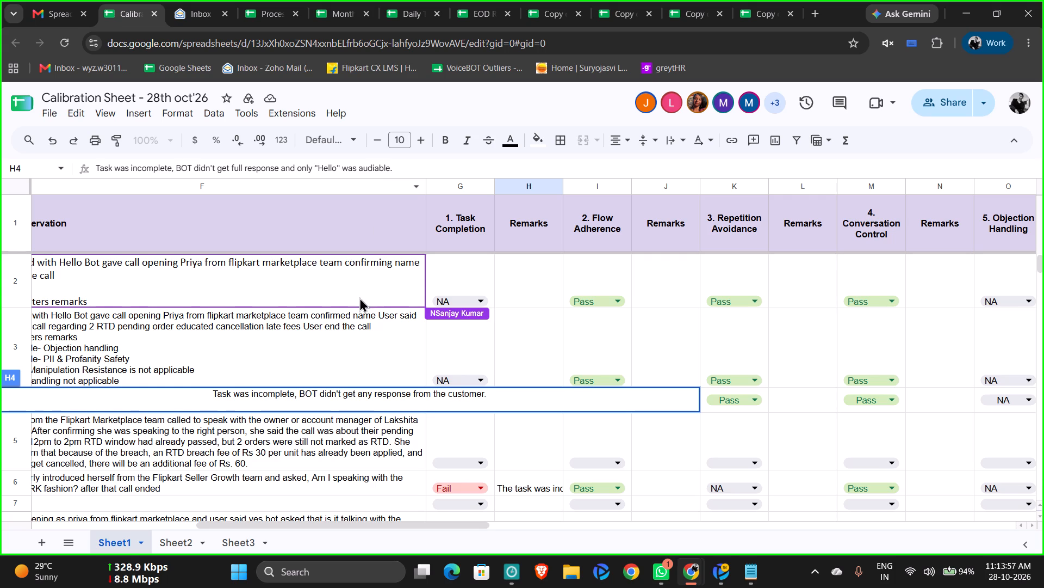
# Review the row 4 remarks and compare the Objection Handling remark in P4 with the templates in Notepad's Judge Model 2.txt.
pyautogui.click(278, 432)
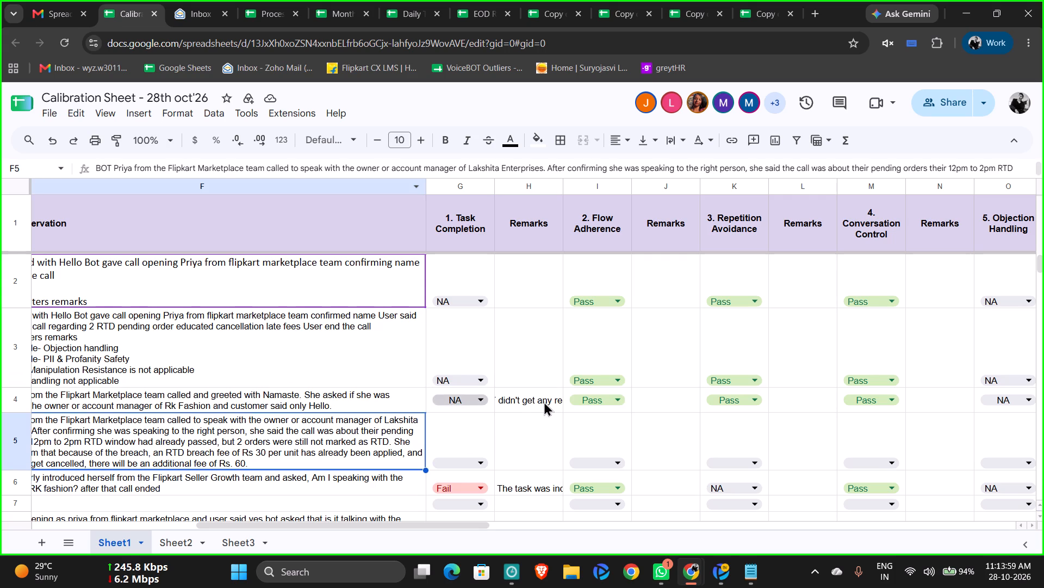
pyautogui.click(544, 401)
pyautogui.click(648, 408)
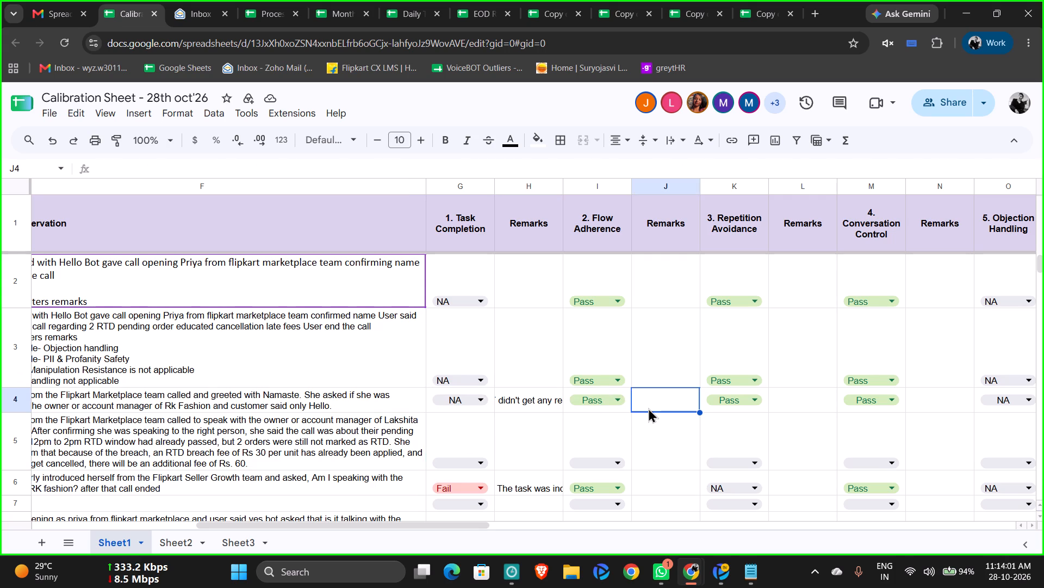
pyautogui.moveTo(461, 525); pyautogui.dragTo(605, 524)
pyautogui.click(581, 403)
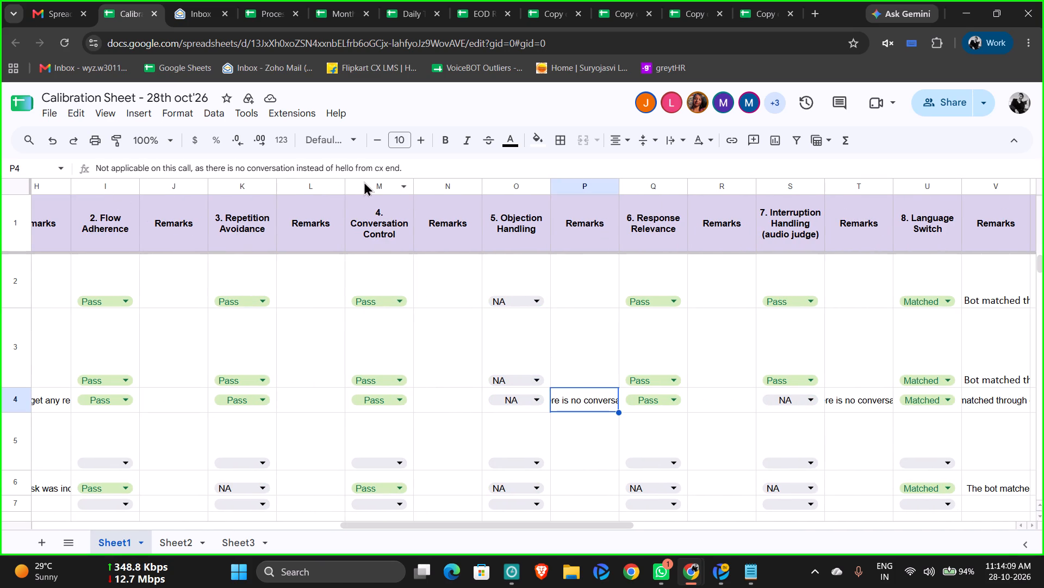
pyautogui.click(750, 571)
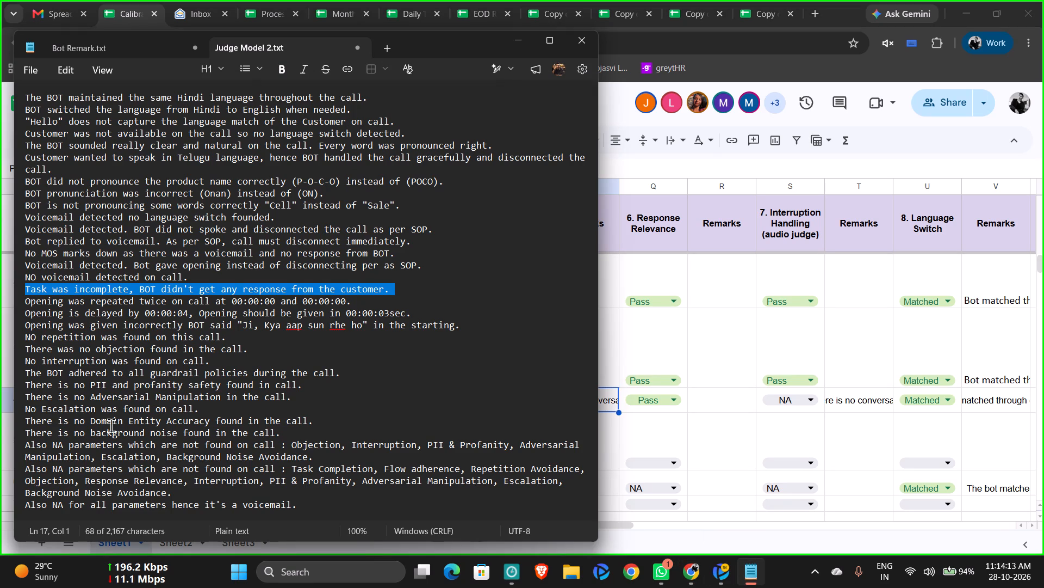
pyautogui.click(116, 402)
pyautogui.click(159, 429)
pyautogui.click(157, 460)
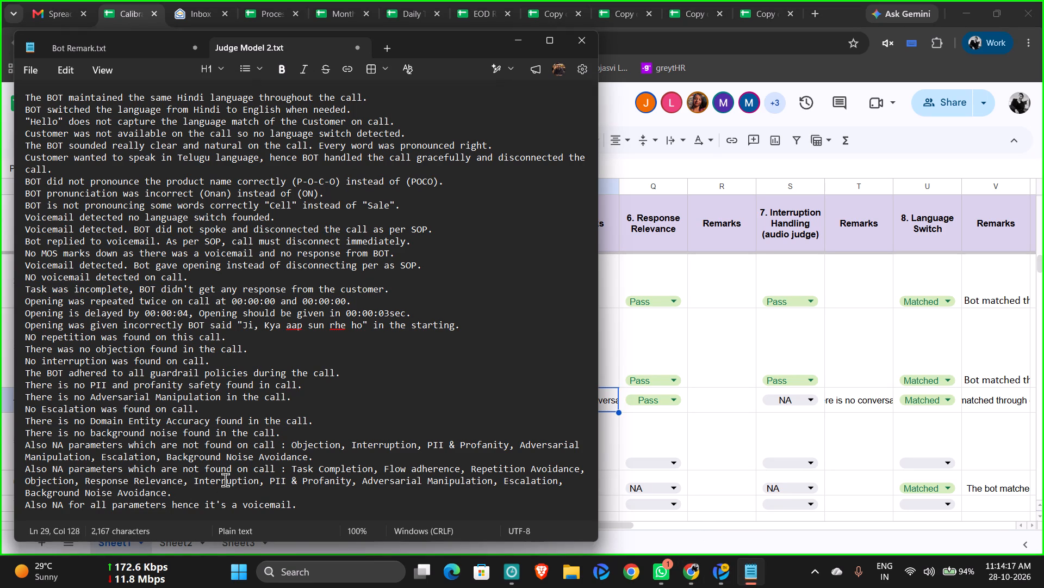
pyautogui.click(732, 351)
pyautogui.click(594, 409)
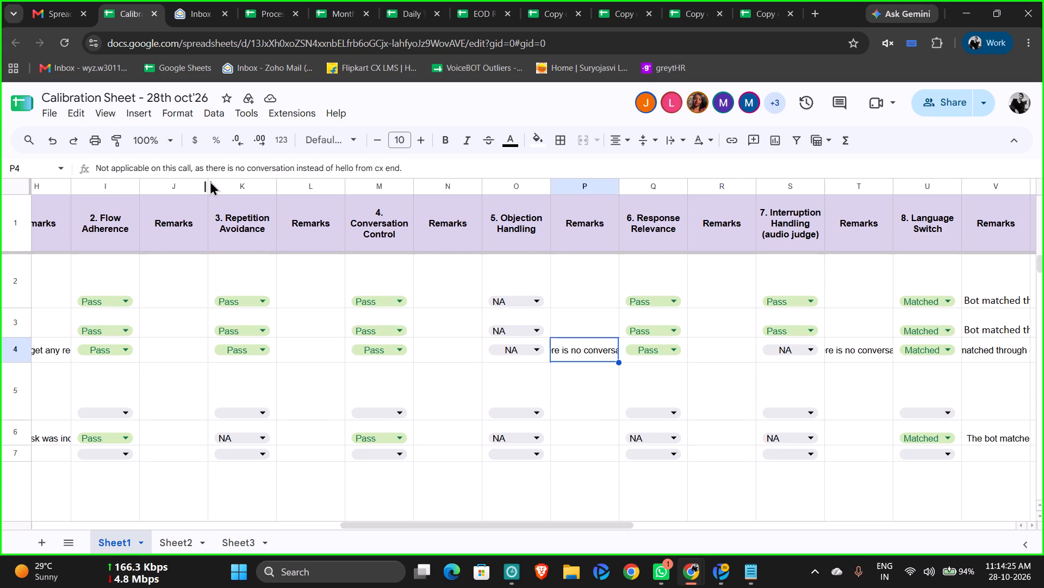
pyautogui.click(600, 388)
pyautogui.tripleClick(582, 350)
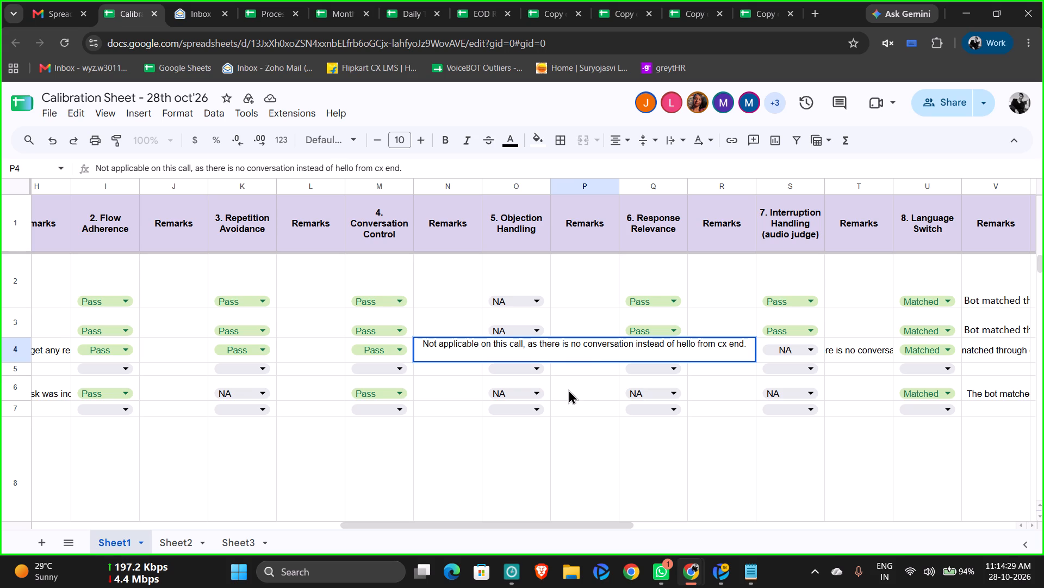
pyautogui.click(586, 451)
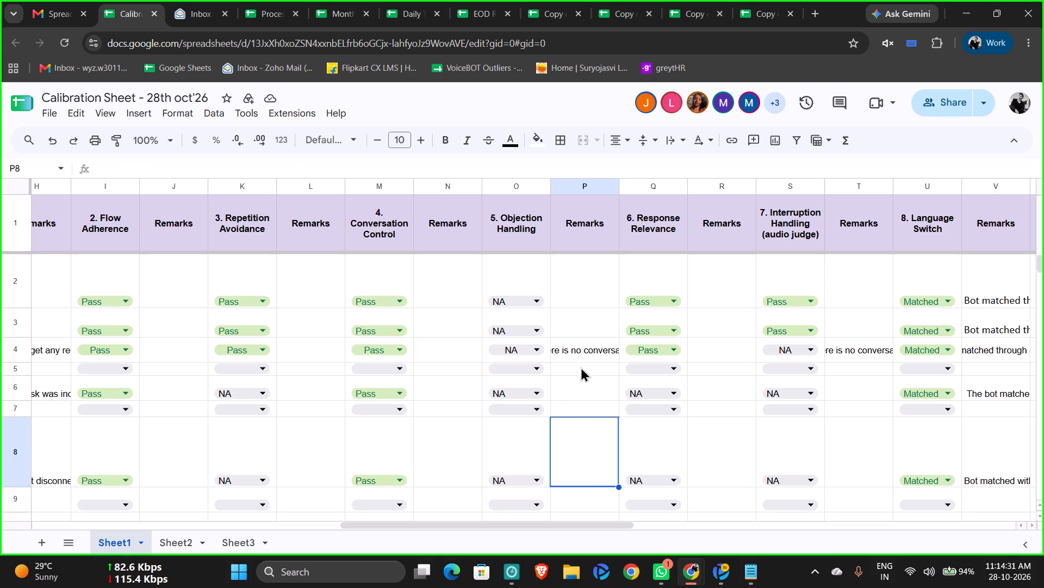
pyautogui.click(584, 351)
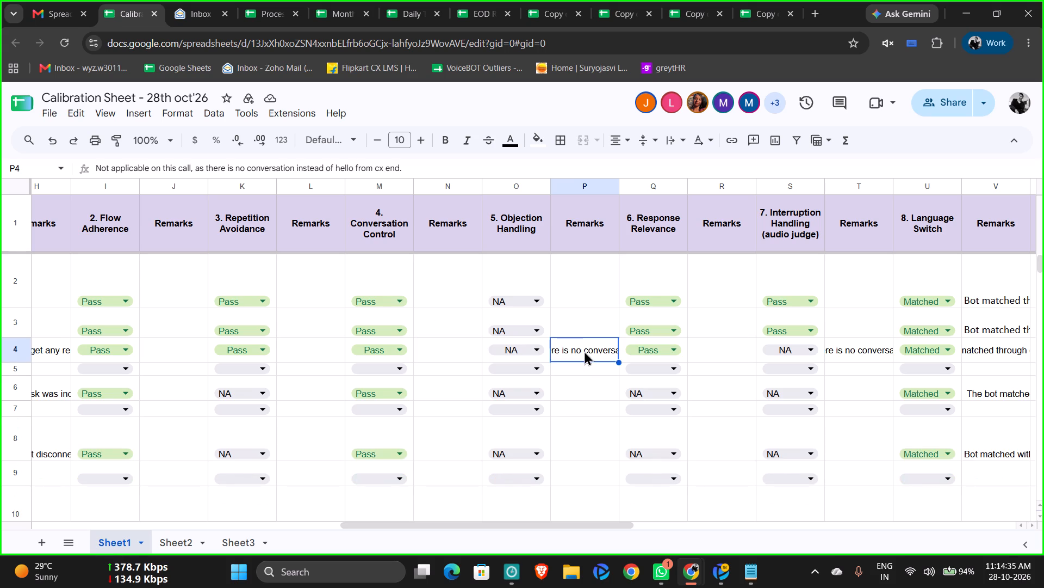
pyautogui.click(580, 380)
pyautogui.click(580, 361)
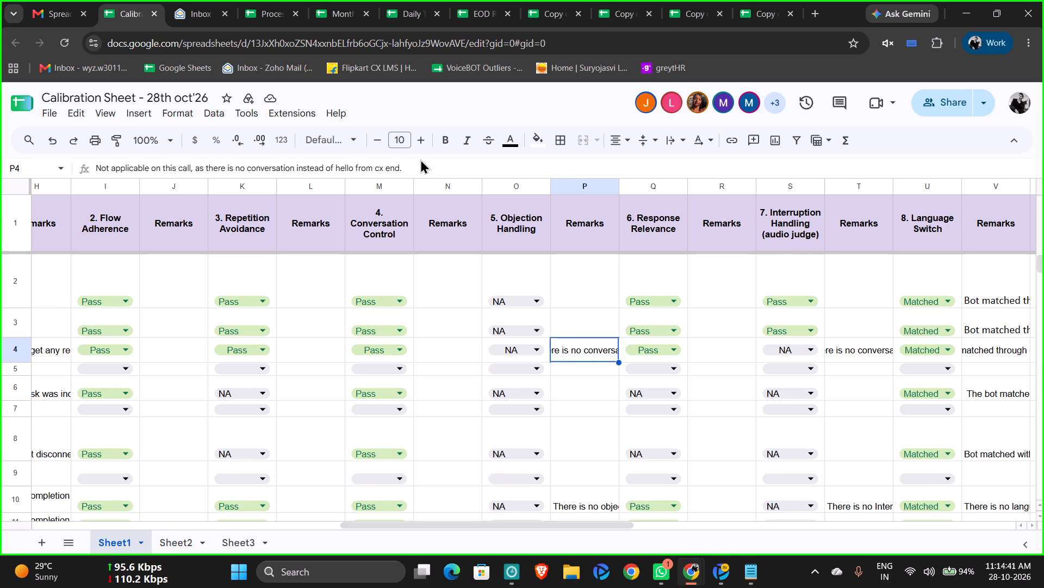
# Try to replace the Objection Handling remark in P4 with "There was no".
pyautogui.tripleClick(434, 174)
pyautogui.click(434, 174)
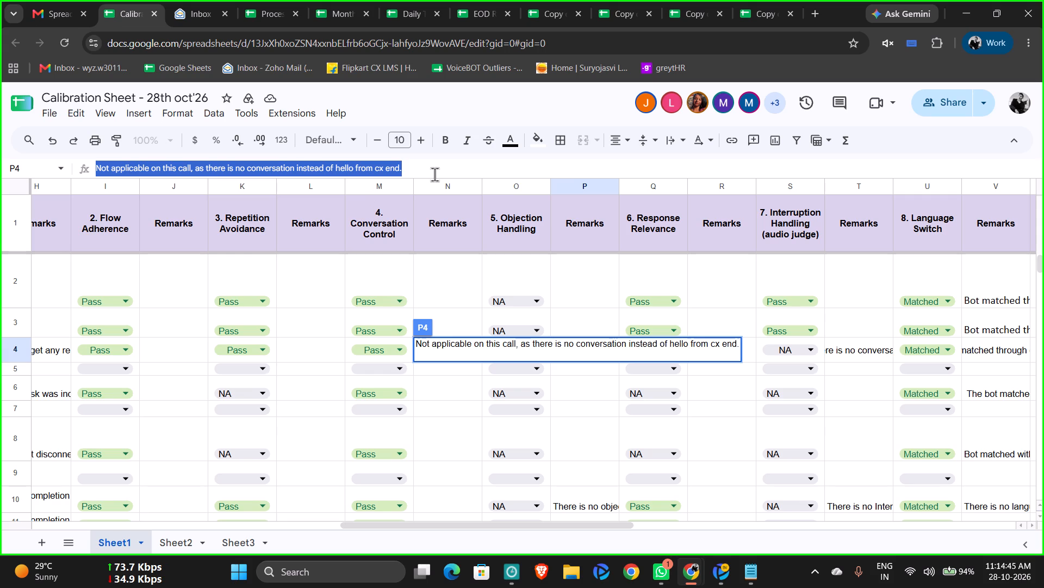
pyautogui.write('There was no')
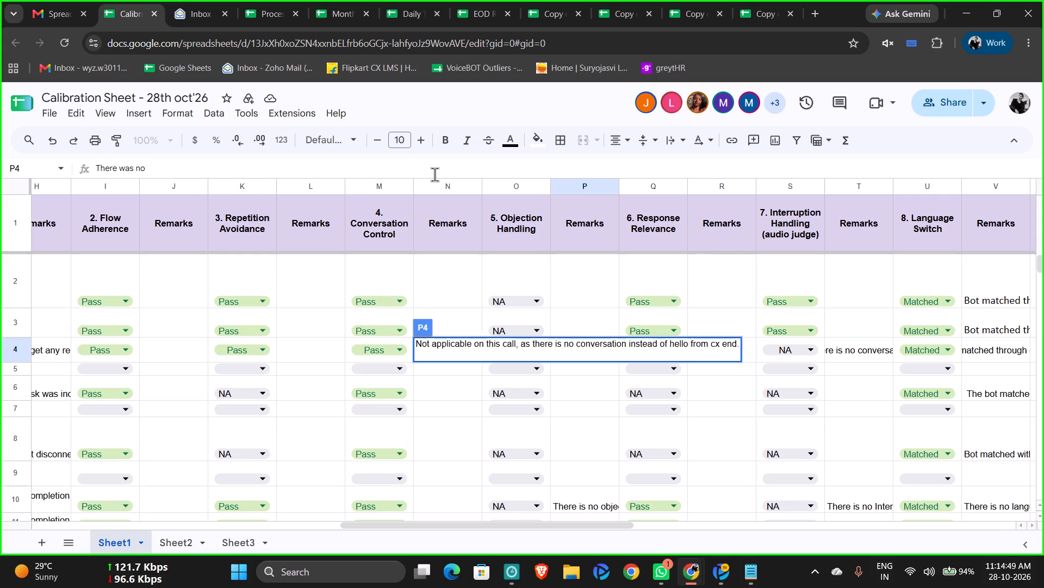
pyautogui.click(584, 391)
# Replace the Objection Handling remark in P4 with "There was no conversation on call so no".
pyautogui.doubleClick(573, 356)
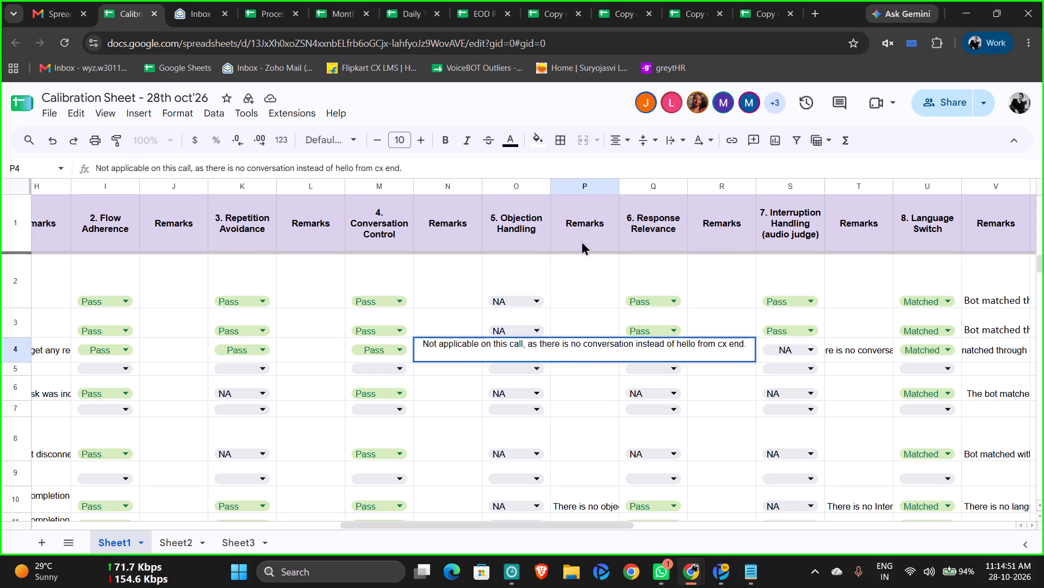
pyautogui.tripleClick(565, 347)
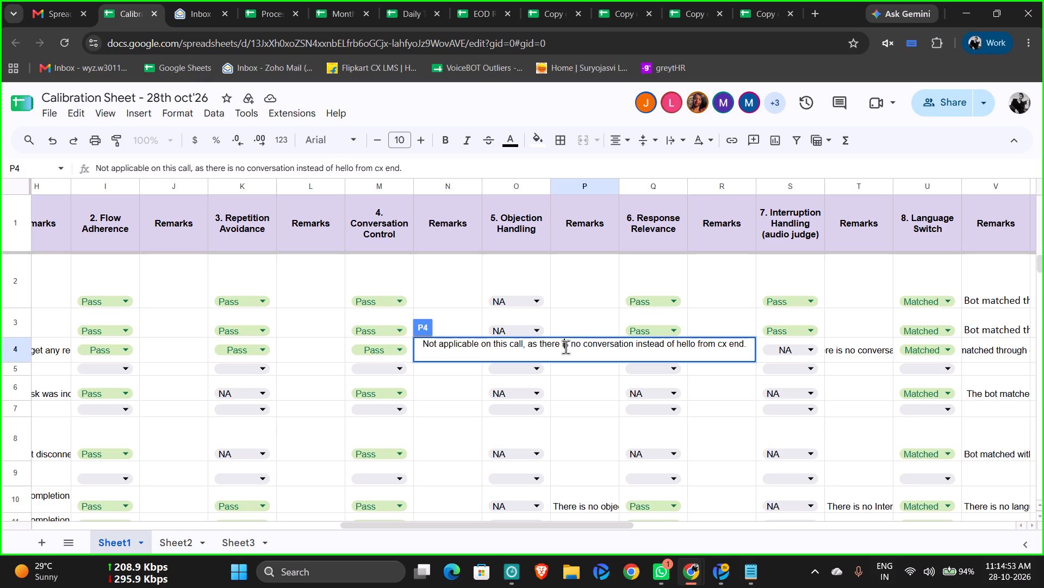
pyautogui.write('There was no')
pyautogui.press('space')
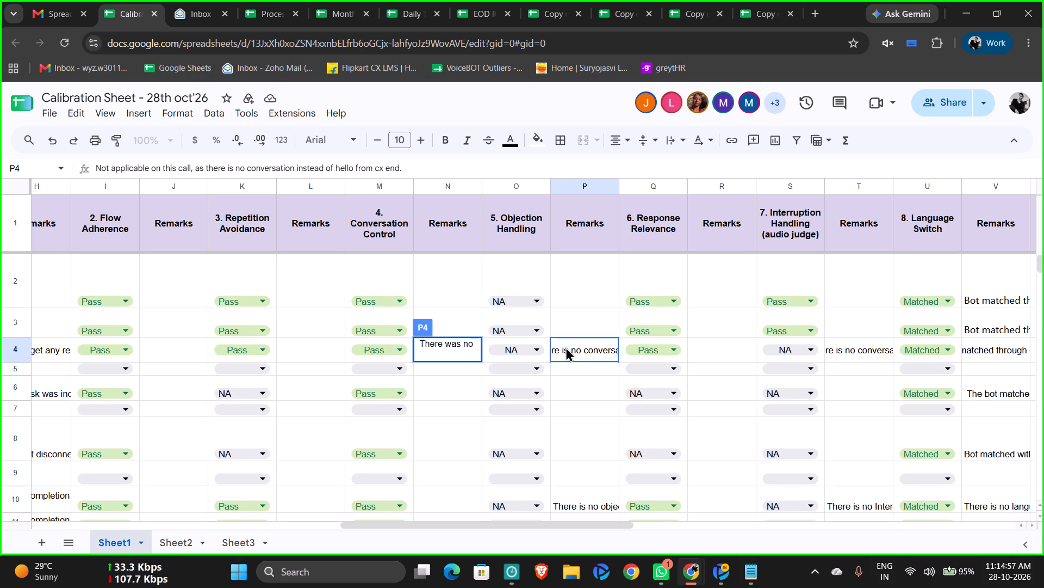
pyautogui.write('conversation on call')
pyautogui.press('space')
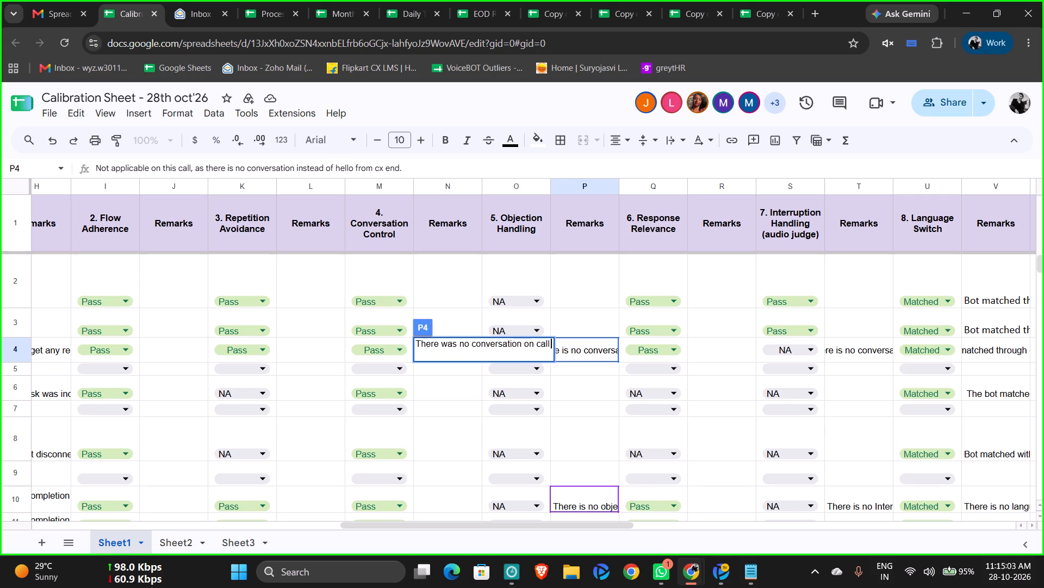
pyautogui.write('so no')
pyautogui.press('space')
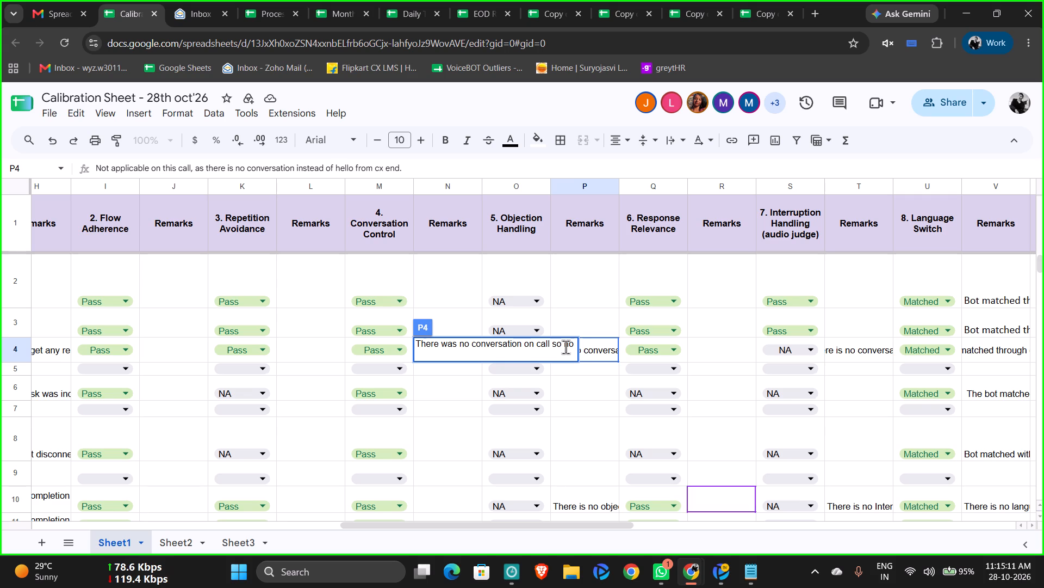
pyautogui.click(583, 407)
# Examine the Objection Handling remarks in the rows further down, including P16, for reusable wording.
pyautogui.click(600, 348)
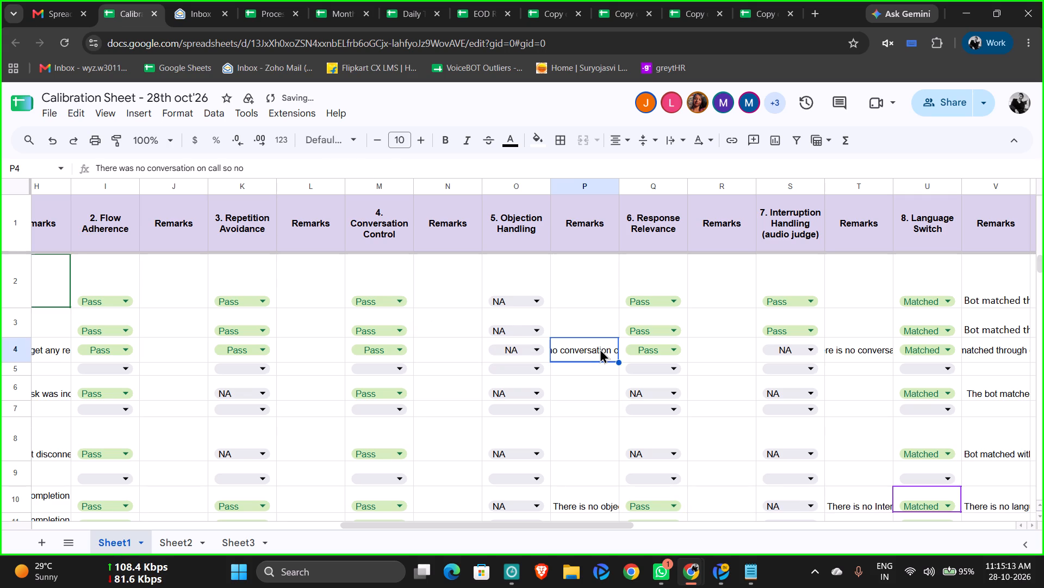
pyautogui.scroll(-3, 600, 348)
pyautogui.scroll(1, 600, 348)
pyautogui.click(583, 400)
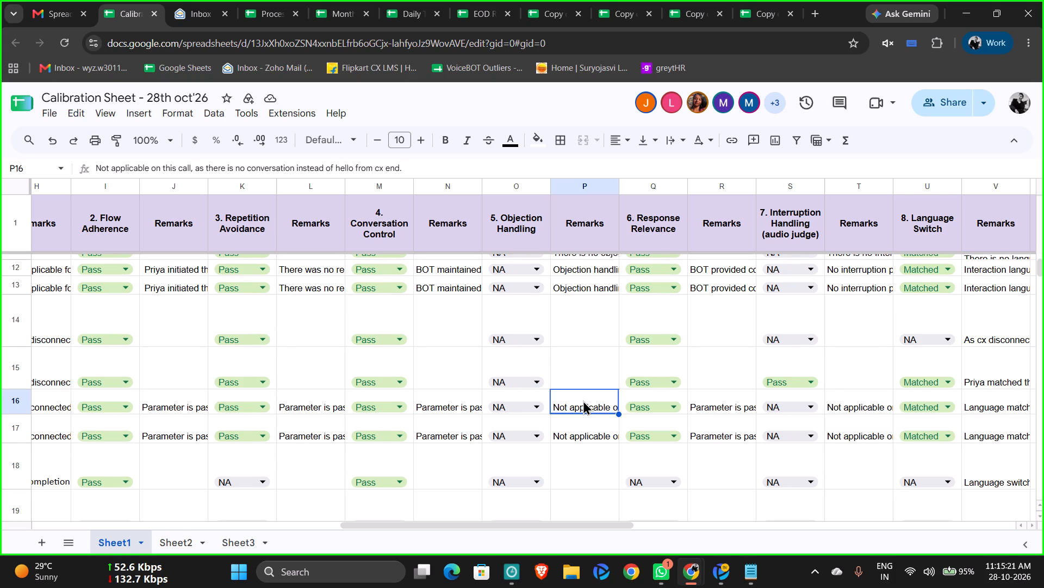
pyautogui.scroll(1, 583, 400)
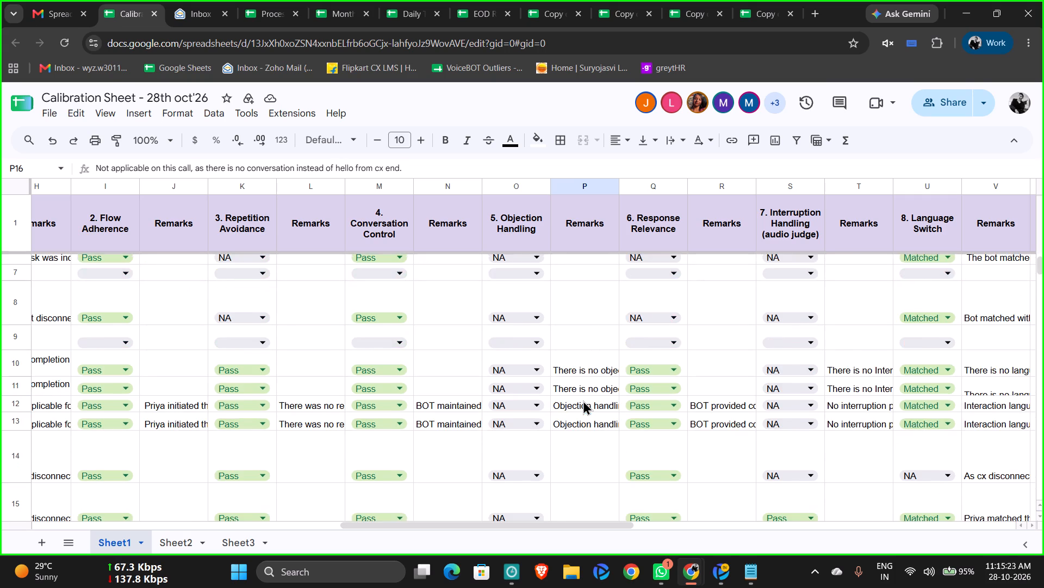
pyautogui.scroll(1, 583, 400)
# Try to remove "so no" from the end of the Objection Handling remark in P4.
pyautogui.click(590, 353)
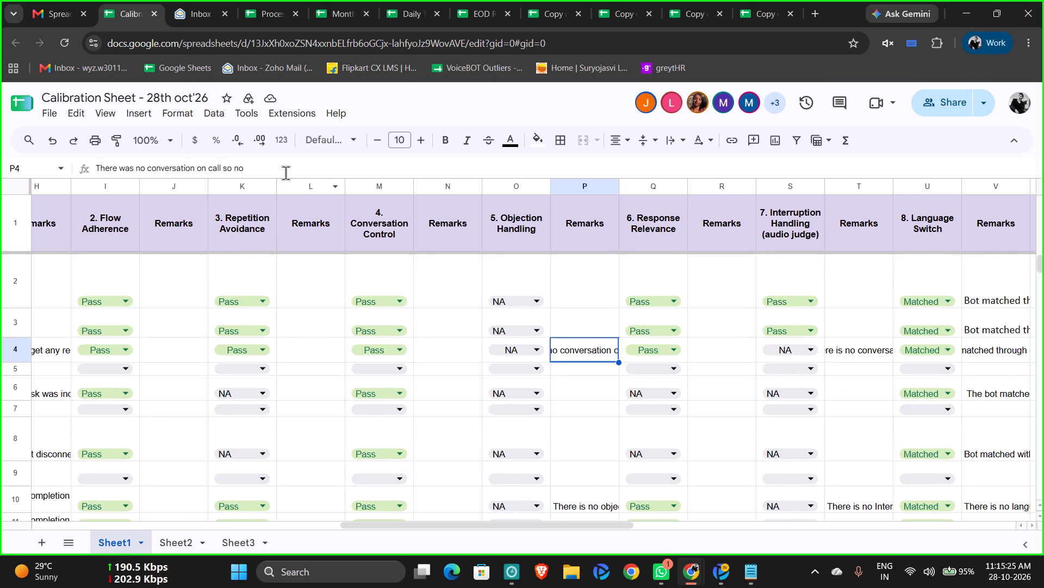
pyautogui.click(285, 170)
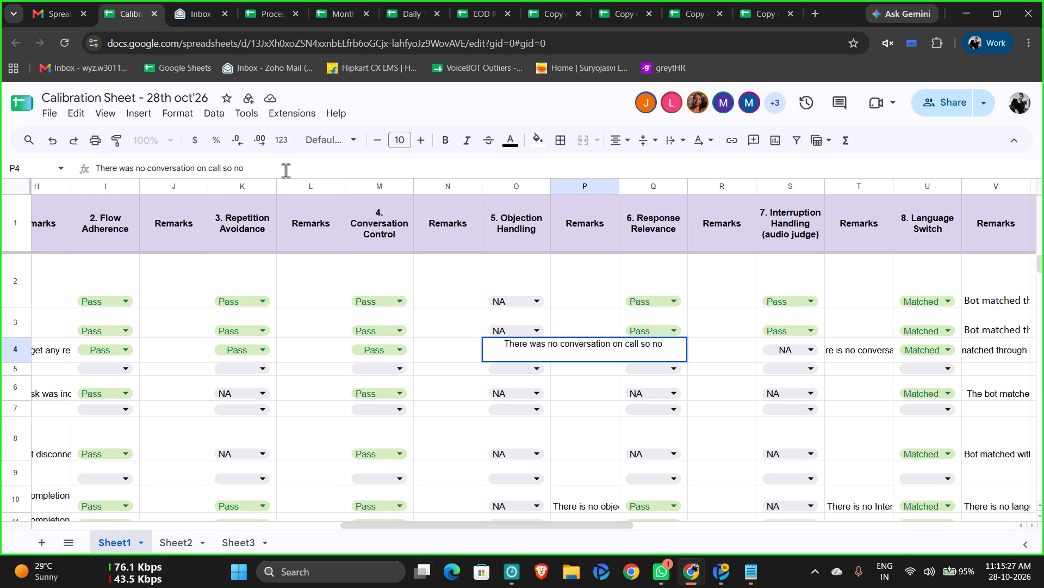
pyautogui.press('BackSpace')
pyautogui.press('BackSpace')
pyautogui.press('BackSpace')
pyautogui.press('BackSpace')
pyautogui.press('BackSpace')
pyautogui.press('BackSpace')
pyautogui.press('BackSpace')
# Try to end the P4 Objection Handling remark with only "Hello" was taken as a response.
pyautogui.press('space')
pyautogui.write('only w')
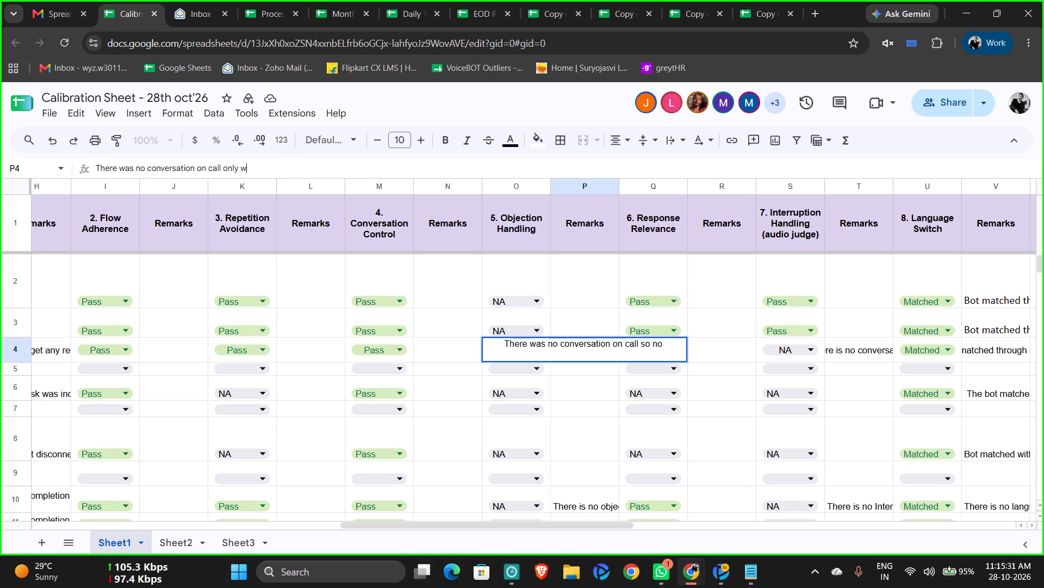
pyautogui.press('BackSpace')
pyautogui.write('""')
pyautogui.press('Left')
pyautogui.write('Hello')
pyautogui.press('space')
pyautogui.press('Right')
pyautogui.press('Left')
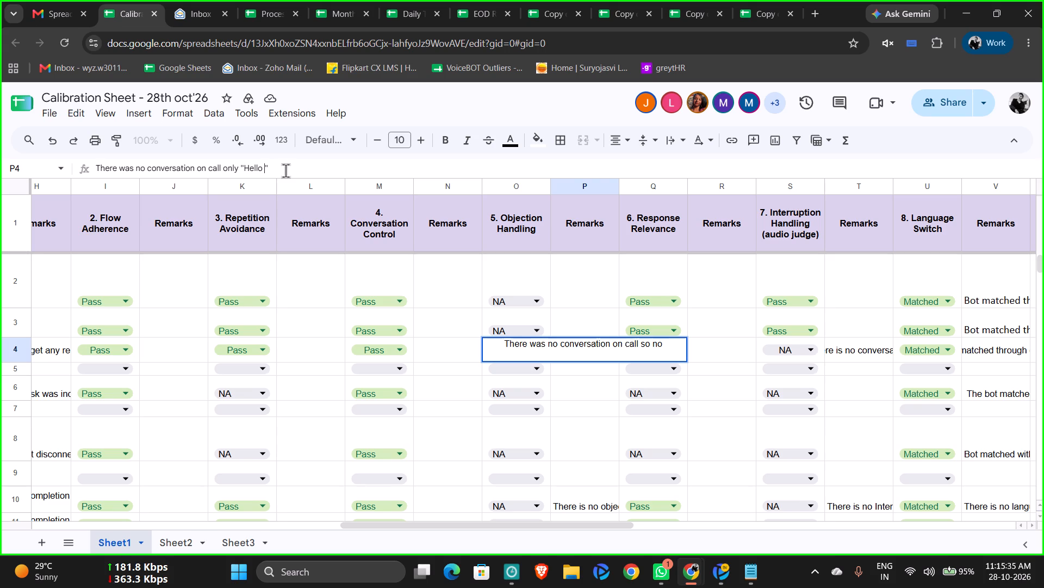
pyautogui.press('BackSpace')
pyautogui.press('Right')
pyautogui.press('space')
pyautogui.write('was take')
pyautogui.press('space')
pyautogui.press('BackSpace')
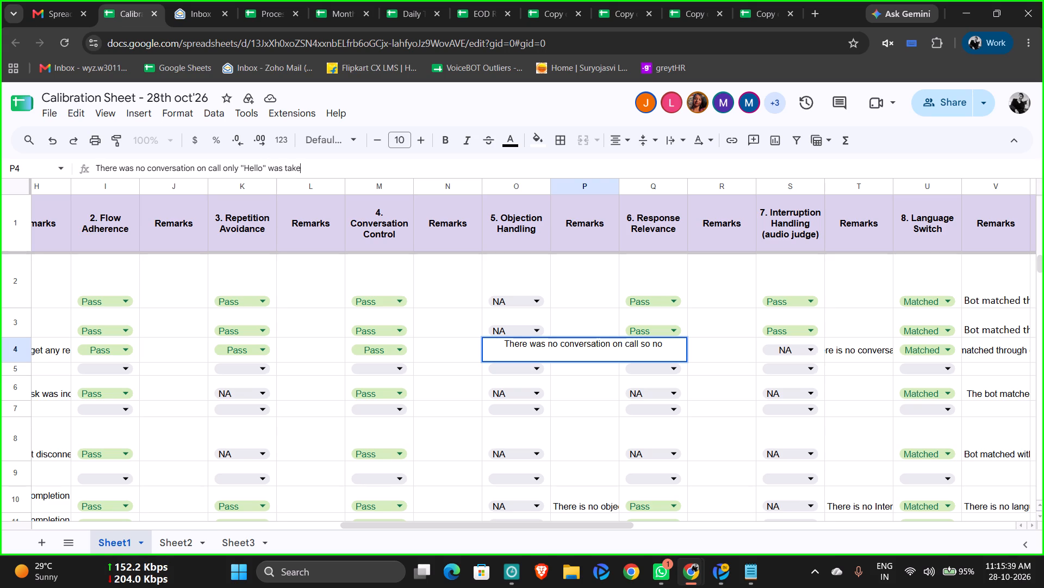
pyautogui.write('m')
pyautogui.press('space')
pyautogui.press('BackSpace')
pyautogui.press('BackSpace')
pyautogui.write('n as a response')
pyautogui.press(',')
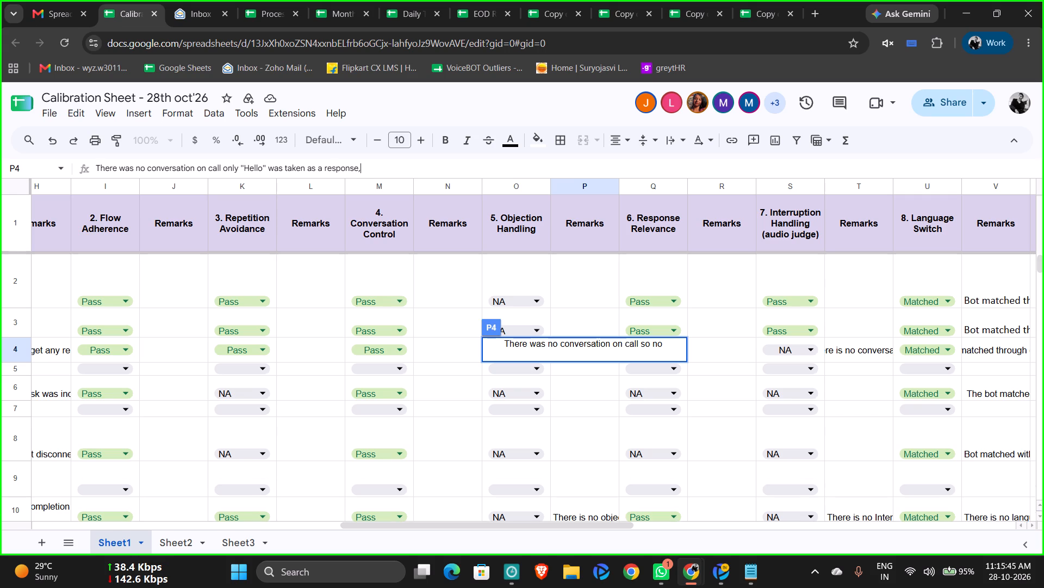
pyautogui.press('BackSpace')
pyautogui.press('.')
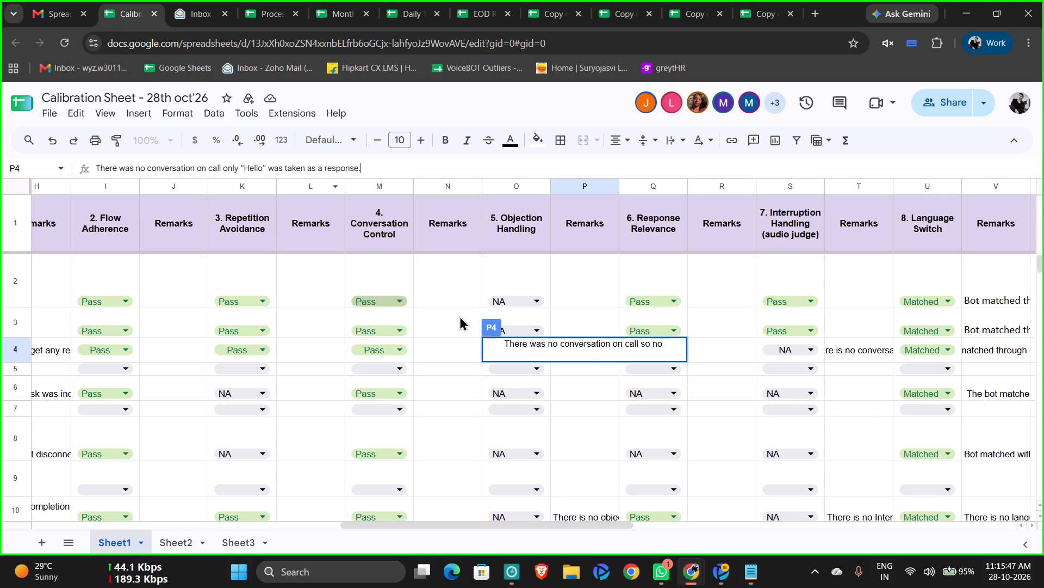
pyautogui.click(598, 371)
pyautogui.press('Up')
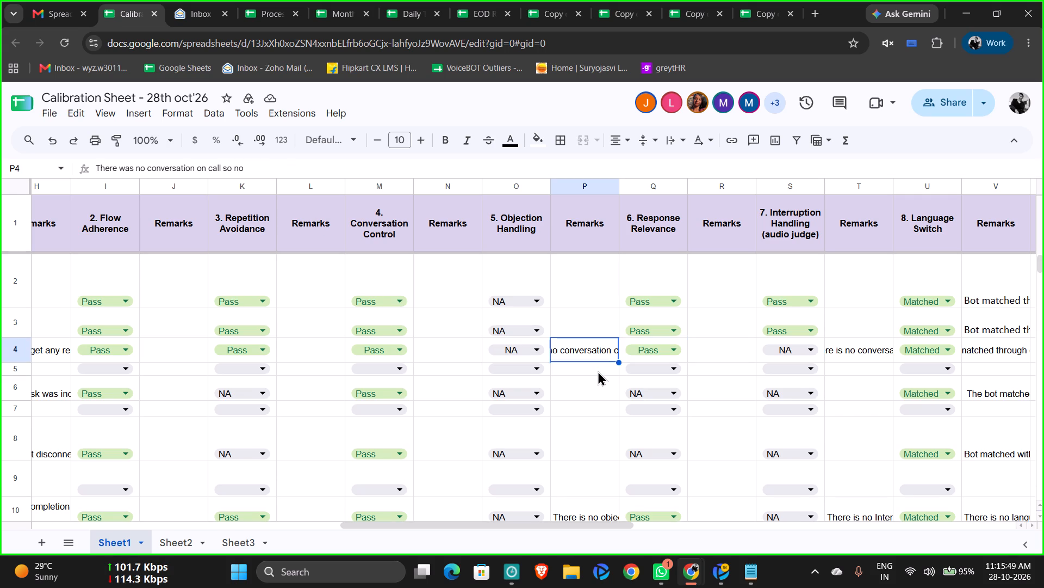
# Remove "so no" from the end of the Objection Handling remark in P4.
pyautogui.press('Return')
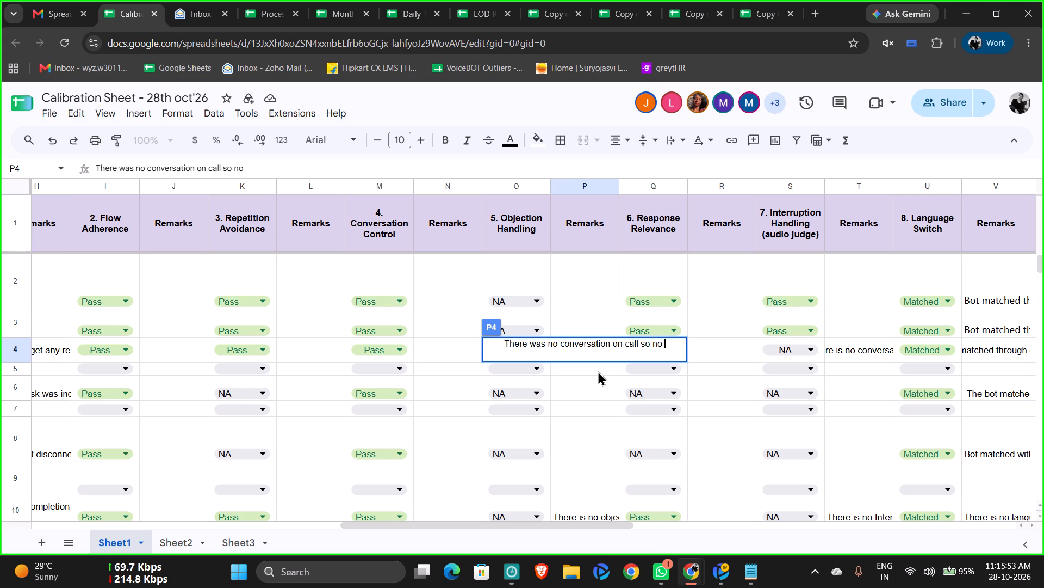
pyautogui.click(594, 380)
pyautogui.click(595, 351)
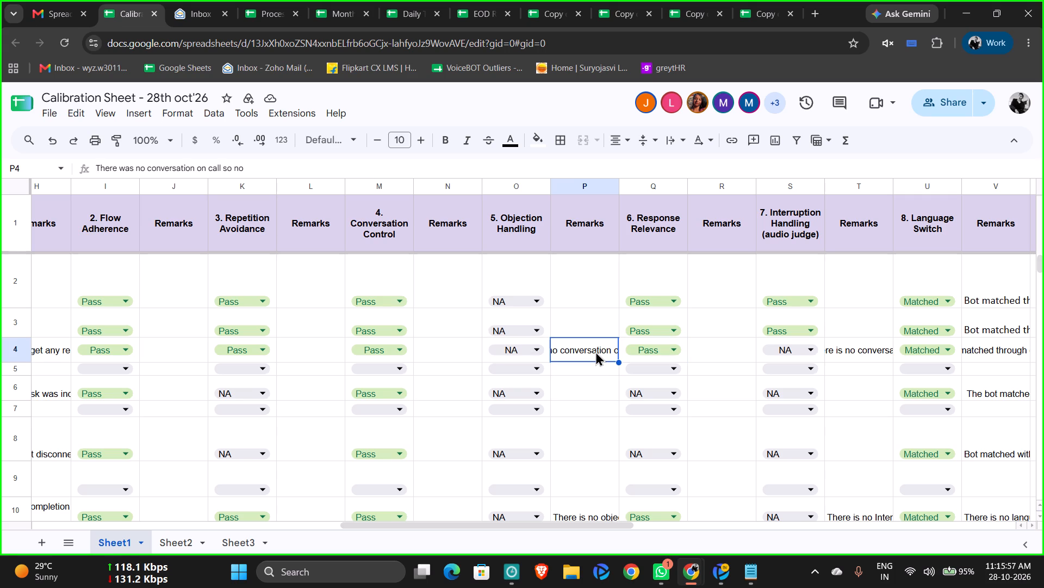
pyautogui.click(602, 395)
pyautogui.doubleClick(610, 352)
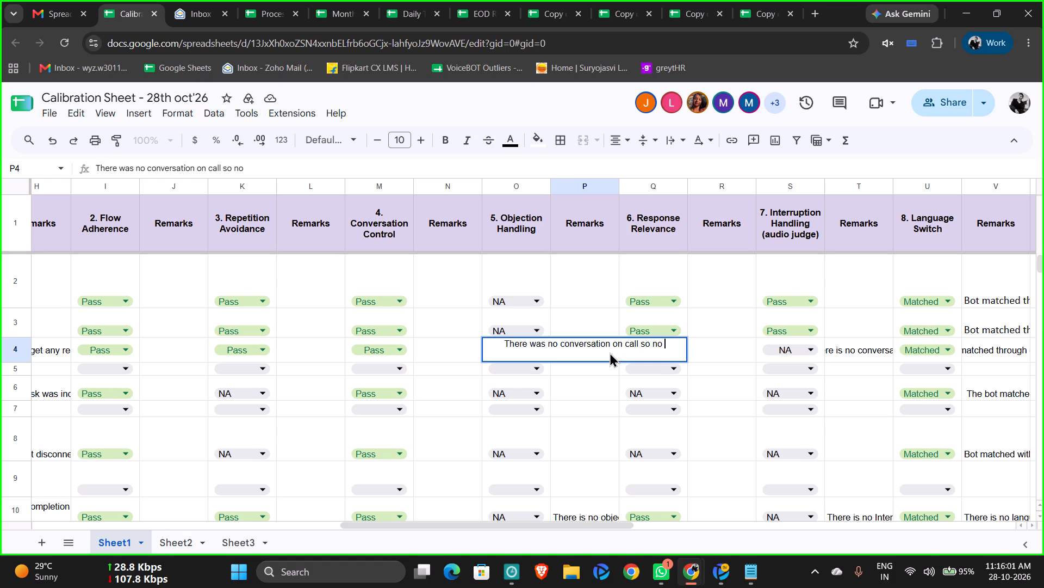
pyautogui.press('BackSpace')
pyautogui.press('BackSpace')
pyautogui.press('BackSpace')
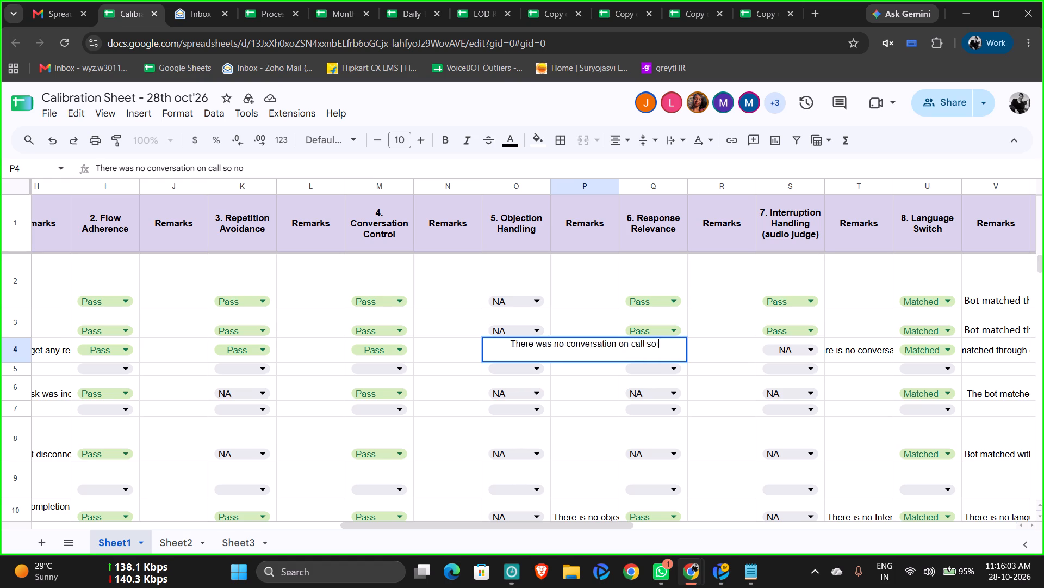
pyautogui.press('BackSpace')
pyautogui.press('BackSpace')
pyautogui.press('BackSpace')
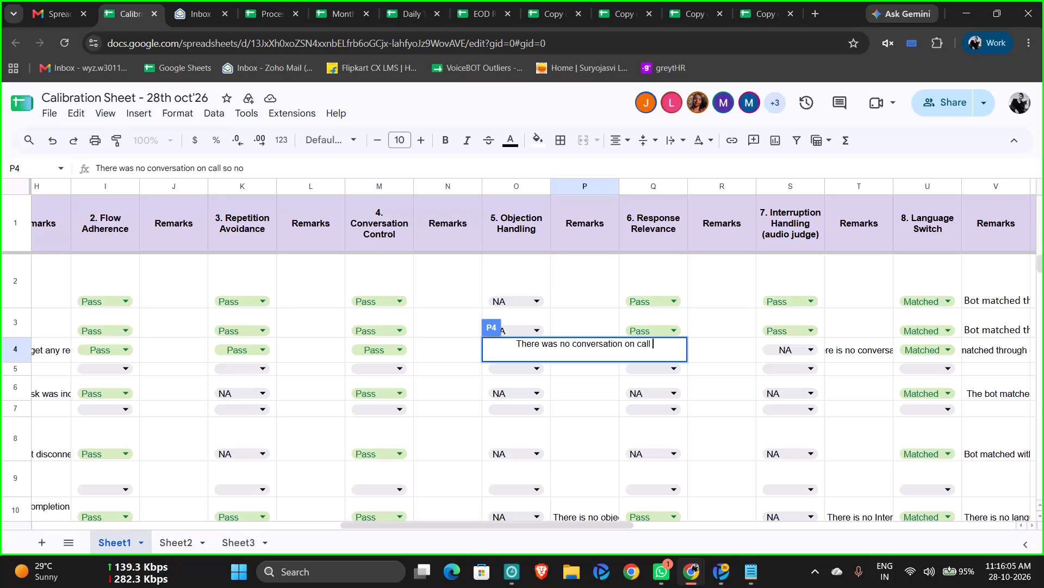
# Extend the Objection Handling remark in P4 after "There was no conversation on call" with , only "Hello" was audiable from customer response.
pyautogui.press('BackSpace')
pyautogui.write(', only')
pyautogui.press('space')
pyautogui.write('""')
pyautogui.press('Left')
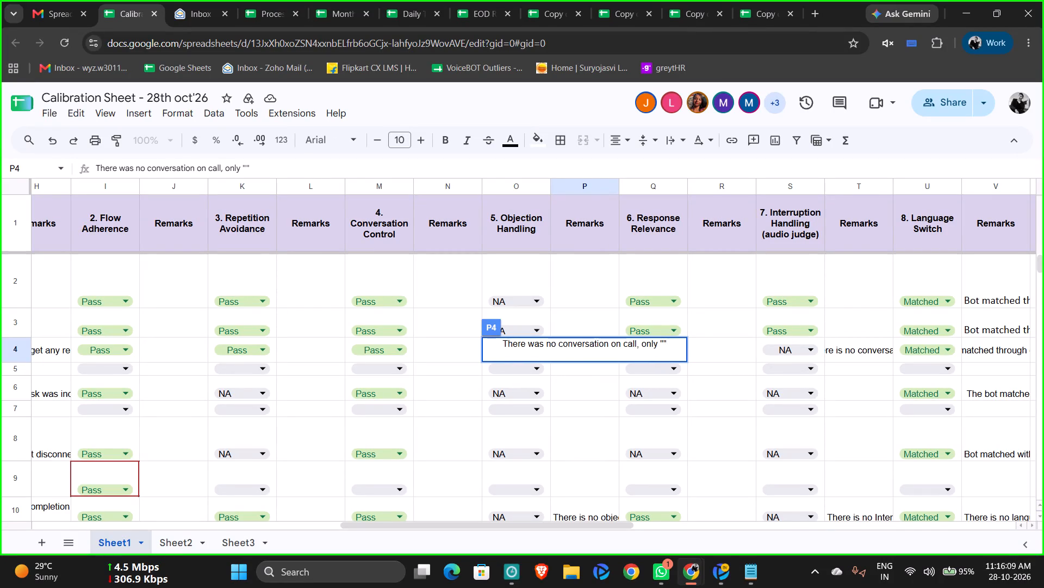
pyautogui.write('Hello')
pyautogui.press('space')
pyautogui.press('BackSpace')
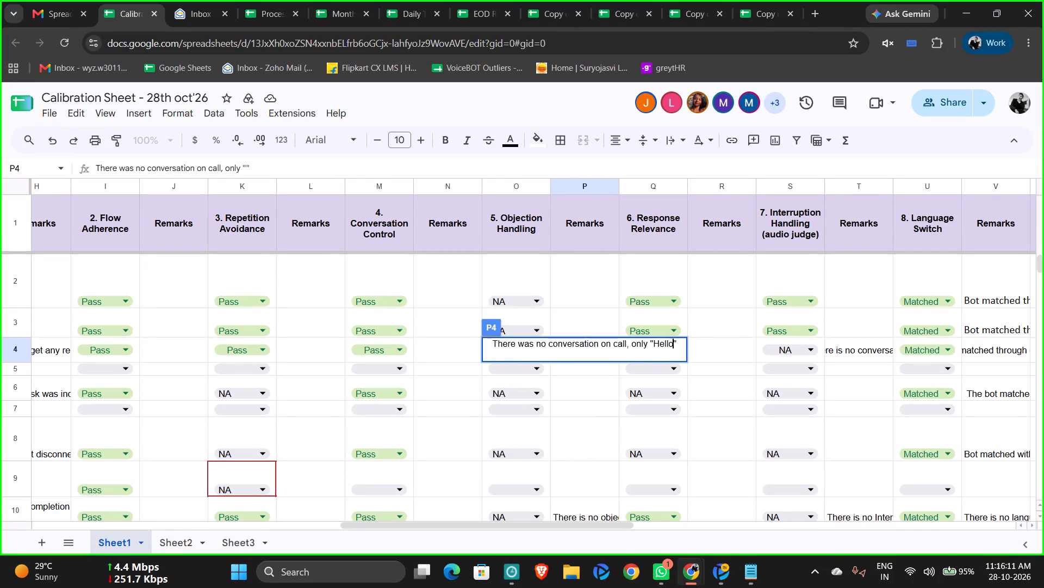
pyautogui.press('Right')
pyautogui.press('space')
pyautogui.write('was audiable')
pyautogui.press('space')
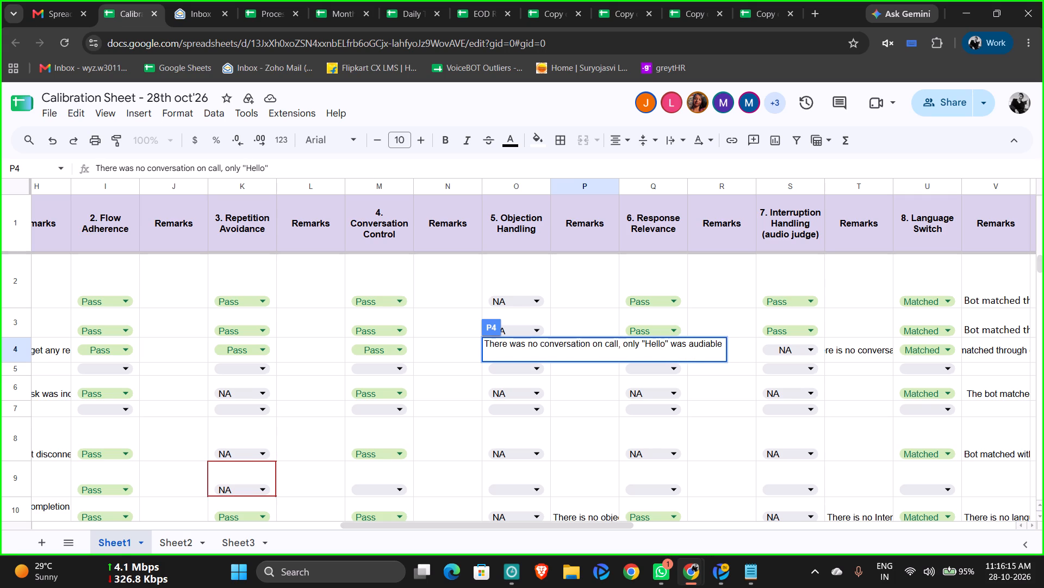
pyautogui.write('fron')
pyautogui.press('BackSpace')
pyautogui.write('m cus')
pyautogui.write('tomer')
pyautogui.press('space')
pyautogui.write('response,')
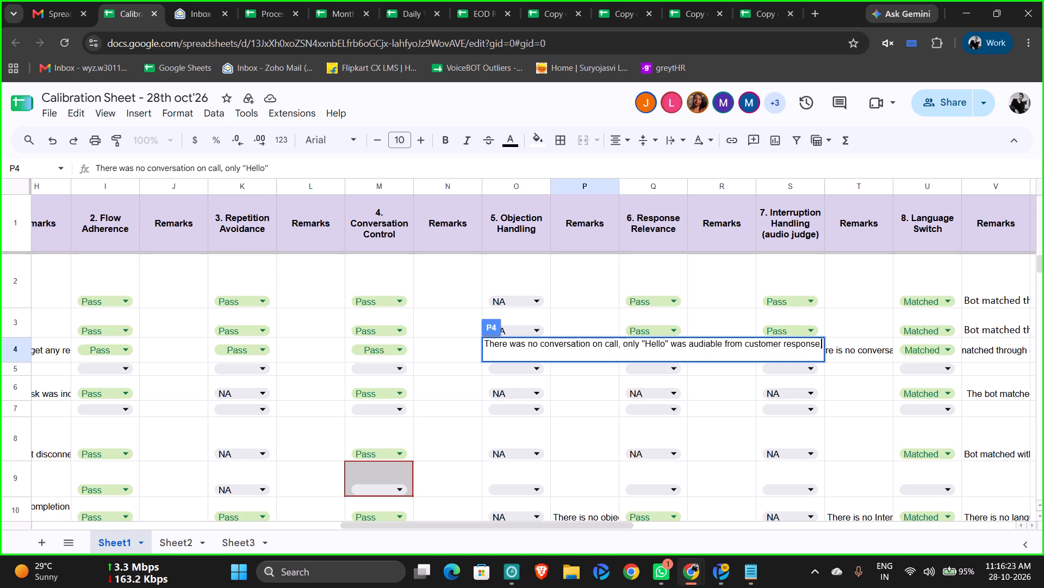
pyautogui.press('BackSpace')
pyautogui.press('.')
pyautogui.press('Return')
# Review the Interruption Handling and Language Switch remarks in row 4 for wording that needs correcting.
pyautogui.press('Right')
pyautogui.press('Up')
pyautogui.press('Right')
pyautogui.press('Right')
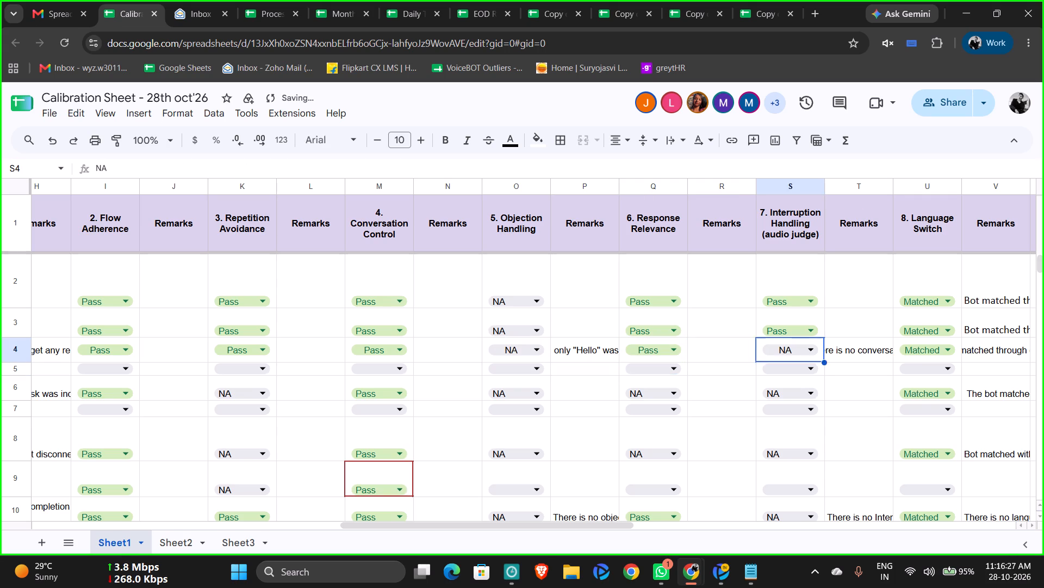
pyautogui.press('Right')
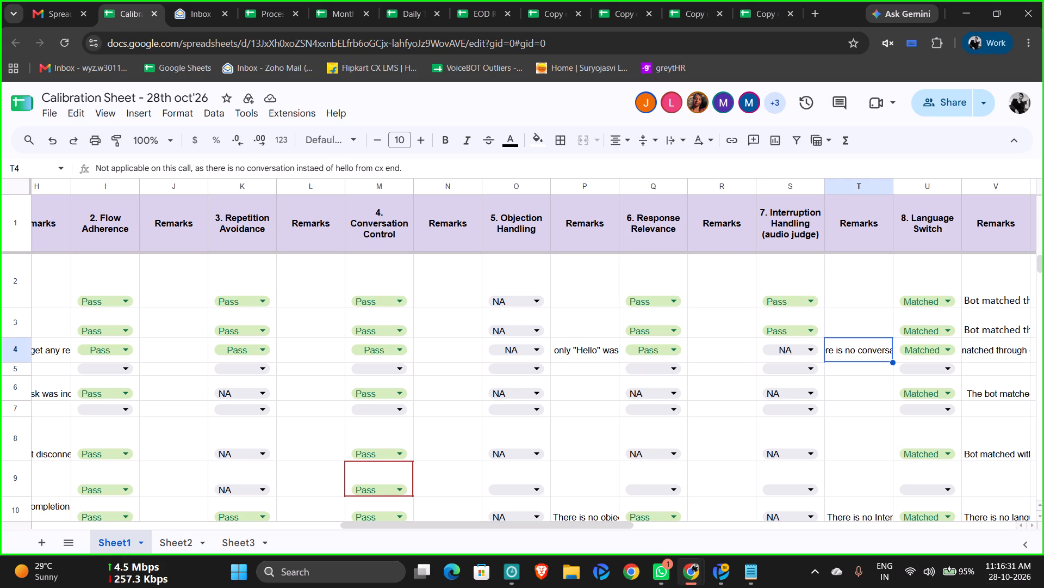
pyautogui.press('Left')
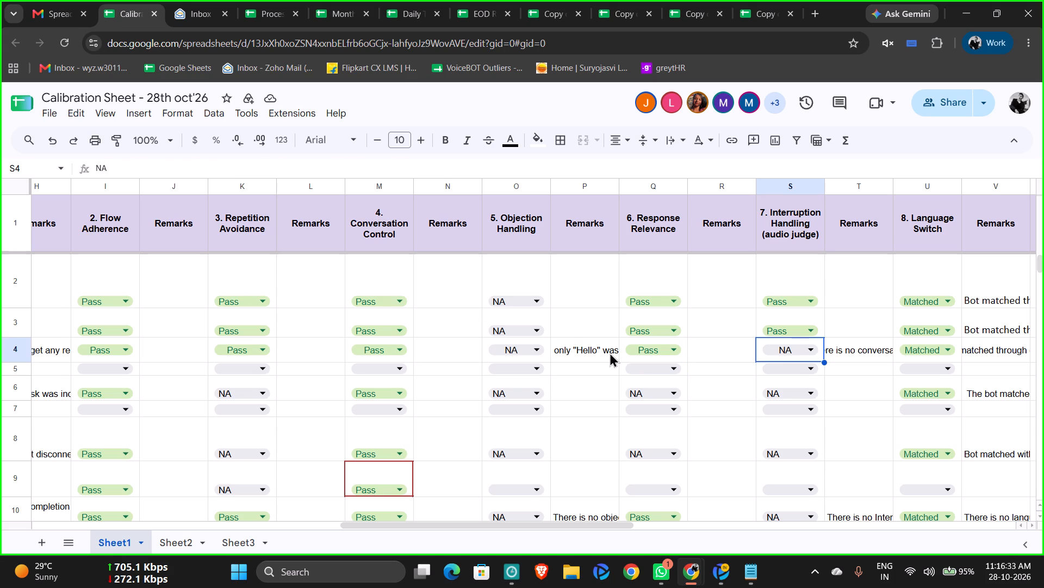
pyautogui.press('Right')
pyautogui.press('Right')
pyautogui.press('Right')
pyautogui.scroll(-1, 610, 358)
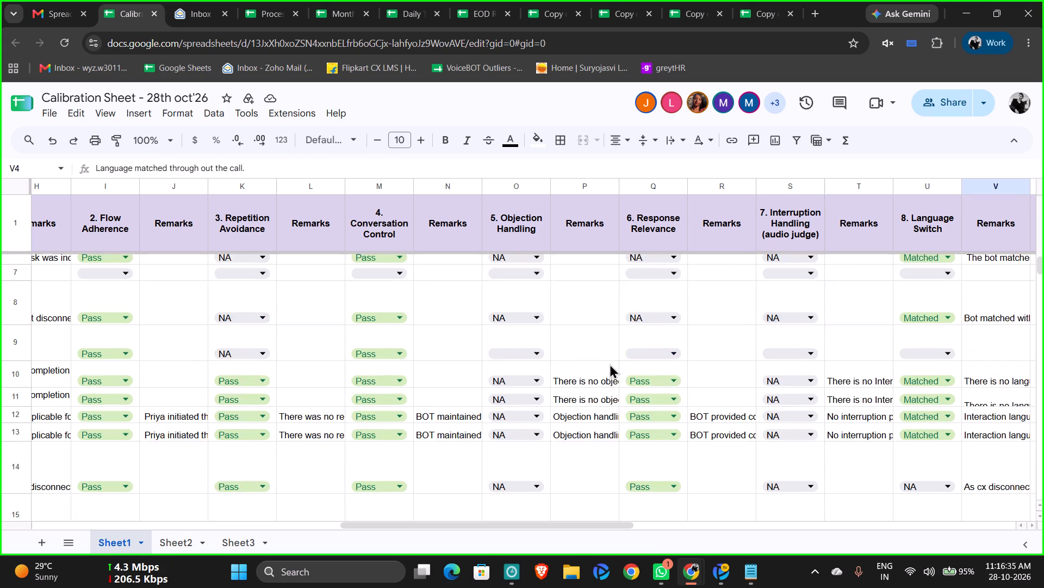
pyautogui.scroll(-1, 610, 364)
pyautogui.scroll(3, 609, 386)
# Replace the Interruption Handling remark in T4 with a copy of the Objection Handling remark from P4.
pyautogui.click(586, 351)
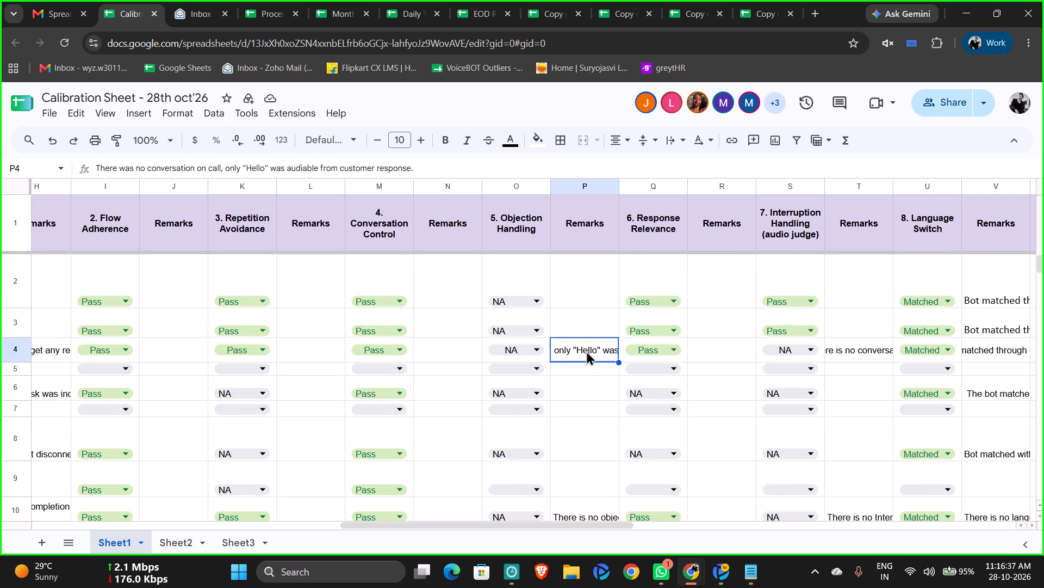
pyautogui.hotkey('ctrl', 'c')
pyautogui.press('Right')
pyautogui.press('Right')
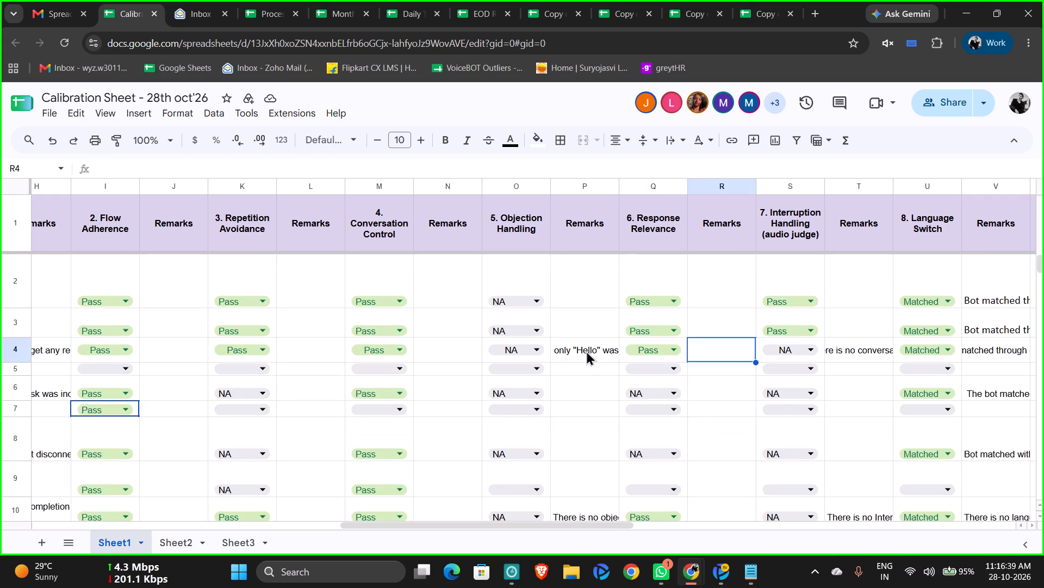
pyautogui.press('Right')
pyautogui.press('Right')
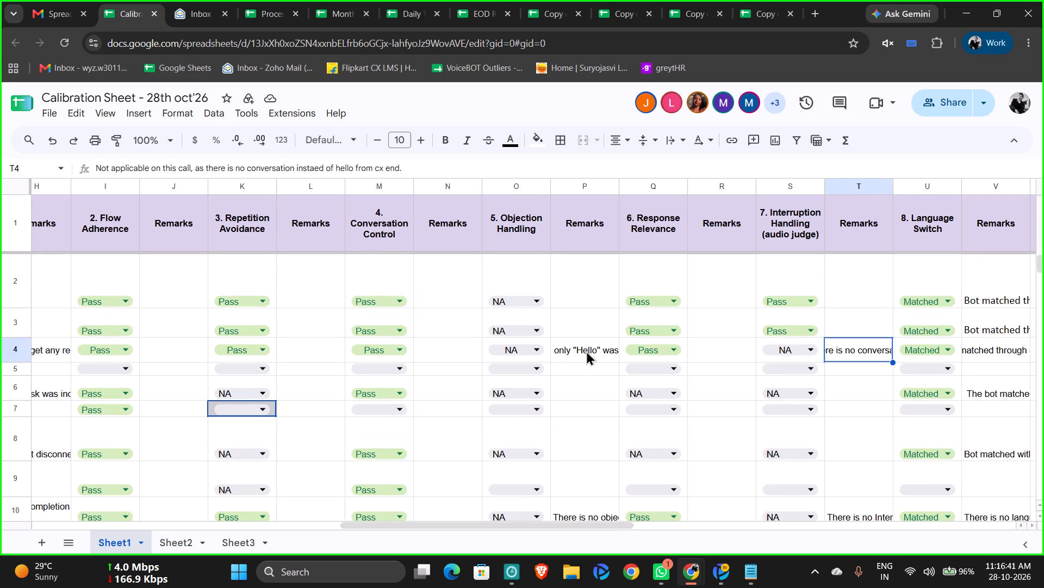
pyautogui.press('Left')
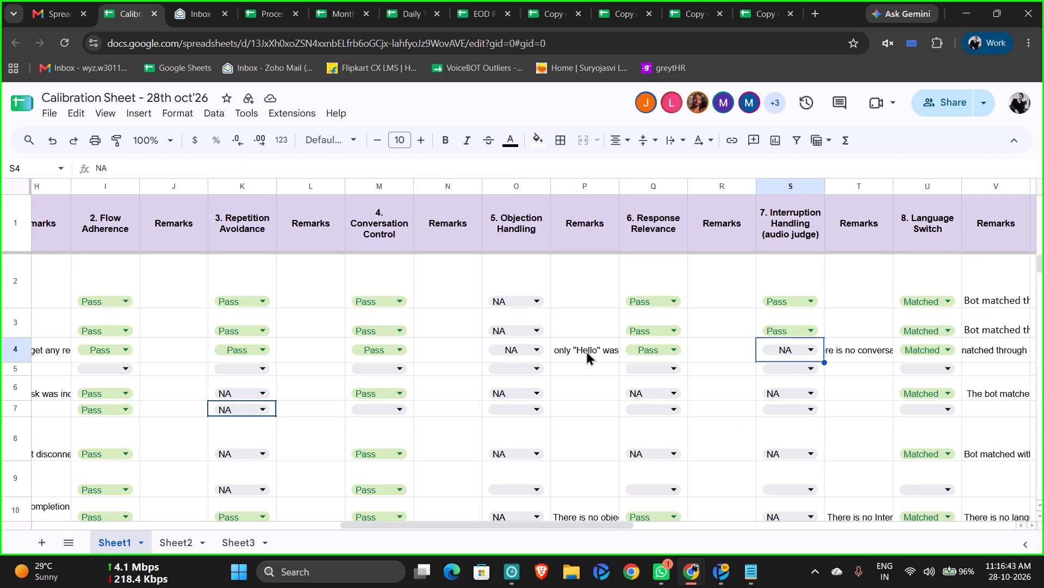
pyautogui.press('Left')
pyautogui.press('Left')
pyautogui.press('Left')
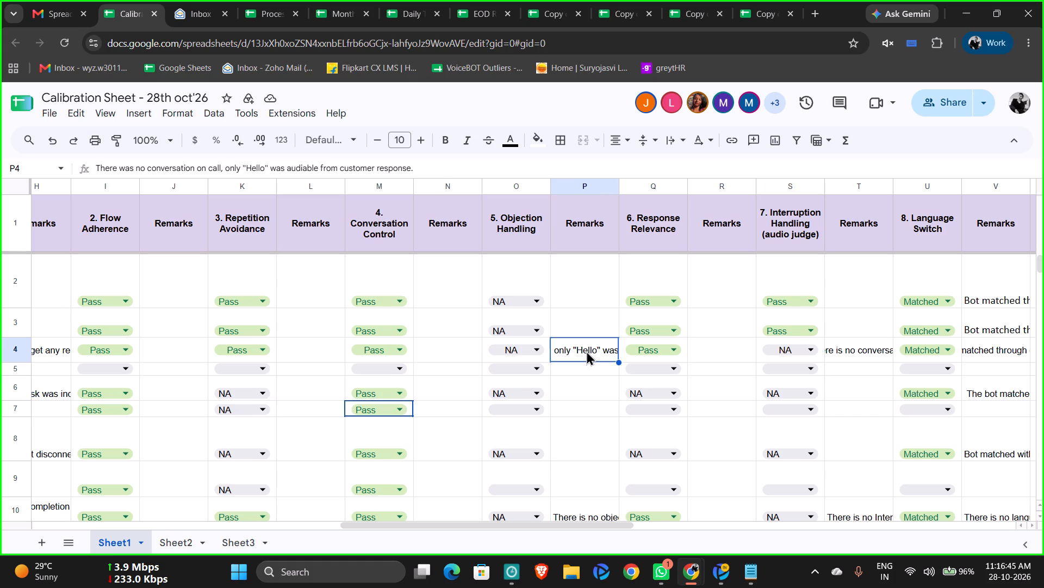
pyautogui.press('Right')
pyautogui.press('Right')
pyautogui.press('Right')
pyautogui.press('Right')
pyautogui.hotkey('ctrl', 'v')
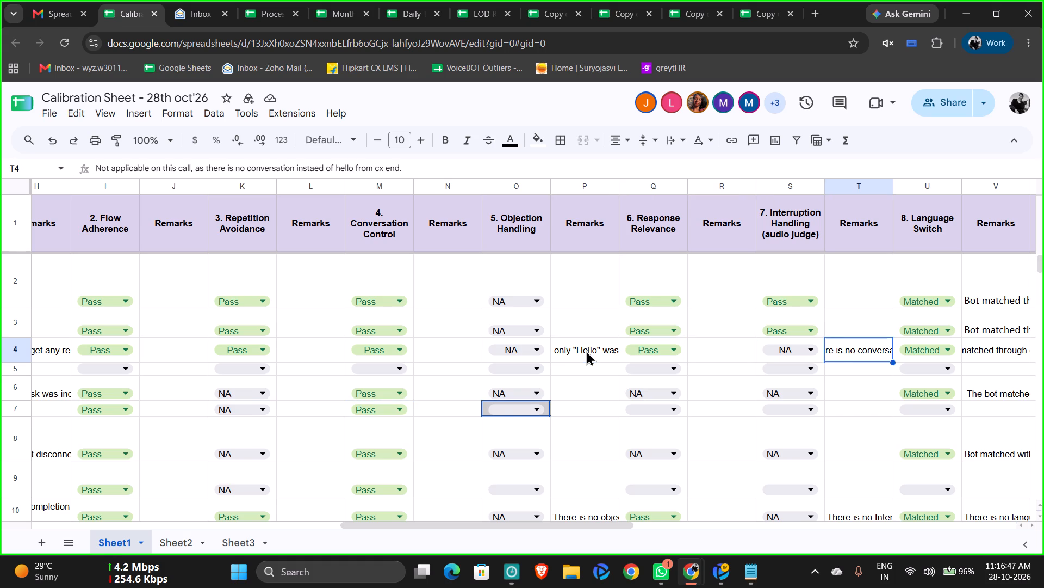
# Replace the Language Switch remark in V4 with "The BOT maintained the same Hindi language throughout the call." copied from Judge Model 2.txt in Notepad.
pyautogui.press('Right')
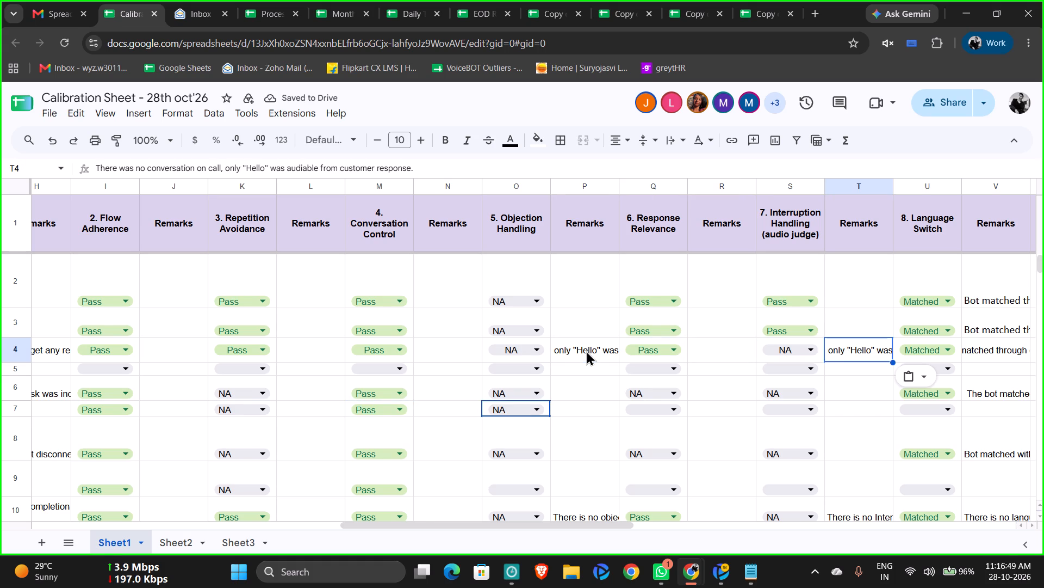
pyautogui.press('Right')
pyautogui.press('Right')
pyautogui.press('Right')
pyautogui.press('Right')
pyautogui.press('Right')
pyautogui.press('Left')
pyautogui.press('Left')
pyautogui.press('Left')
pyautogui.press('Left')
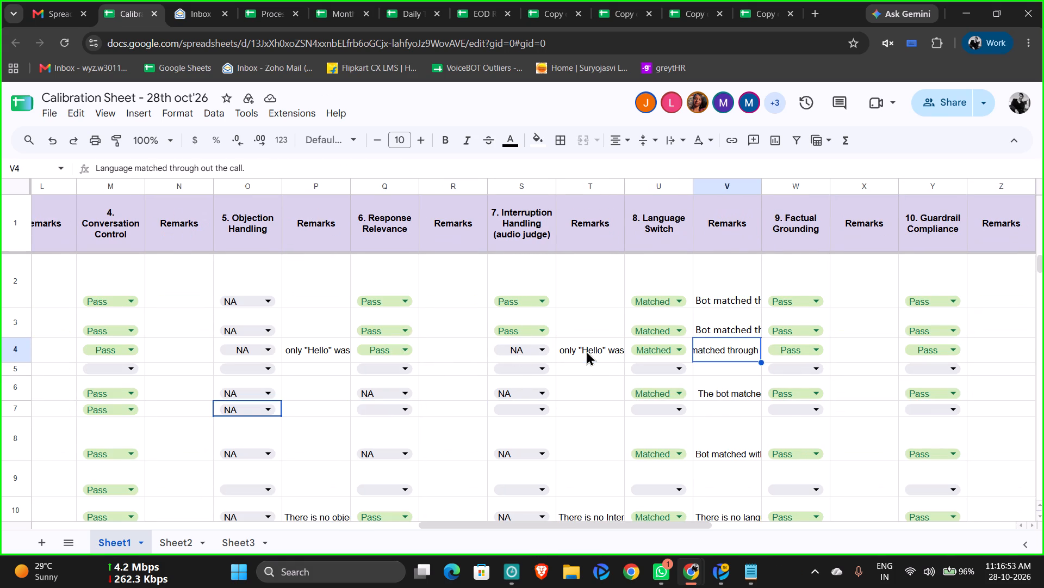
pyautogui.click(747, 580)
pyautogui.tripleClick(169, 96)
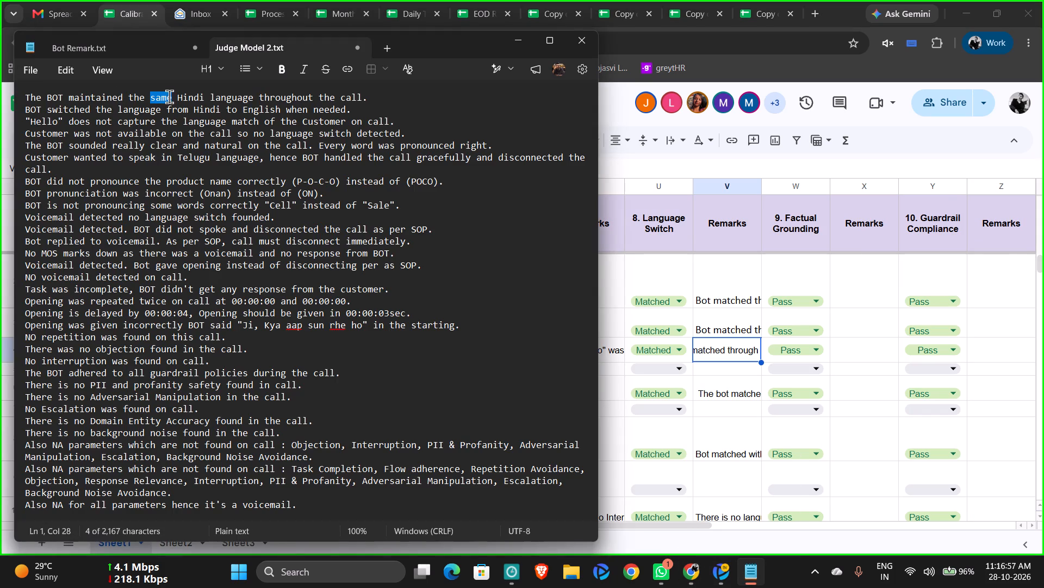
pyautogui.hotkey('ctrl', 'c')
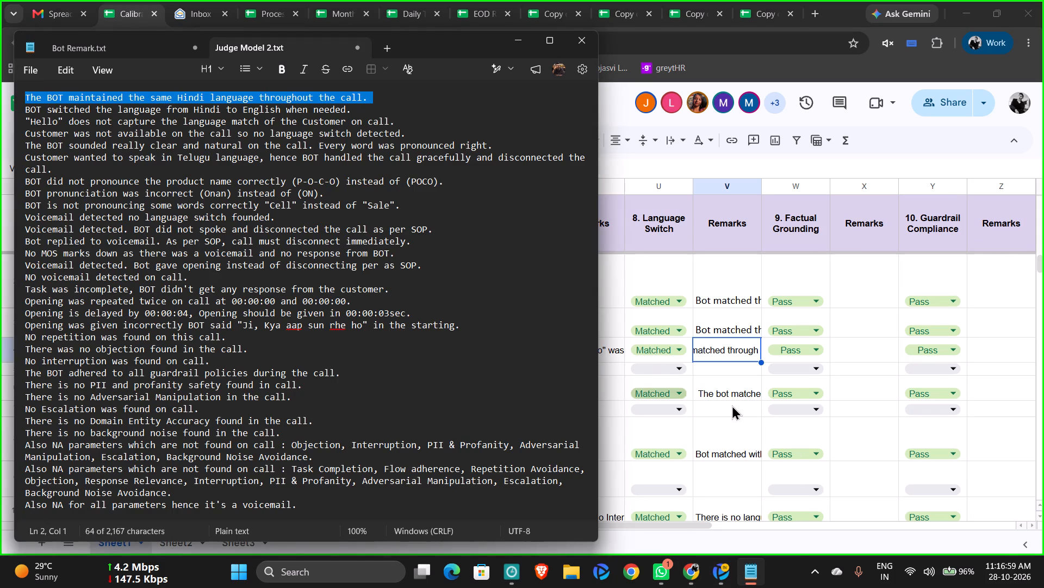
pyautogui.click(732, 405)
pyautogui.click(718, 350)
pyautogui.hotkey('ctrl', 'v')
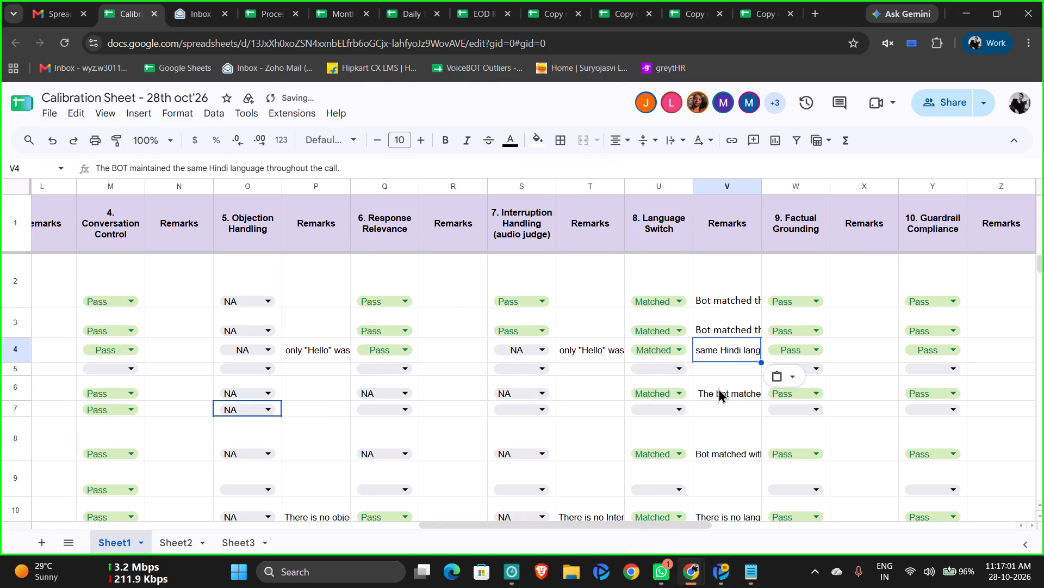
# Examine the row 4 entries from Factual Grounding across to the PII & Profanity Safety remark in AB4.
pyautogui.click(718, 388)
pyautogui.press('Up')
pyautogui.press('Right')
pyautogui.press('Up')
pyautogui.press('Right')
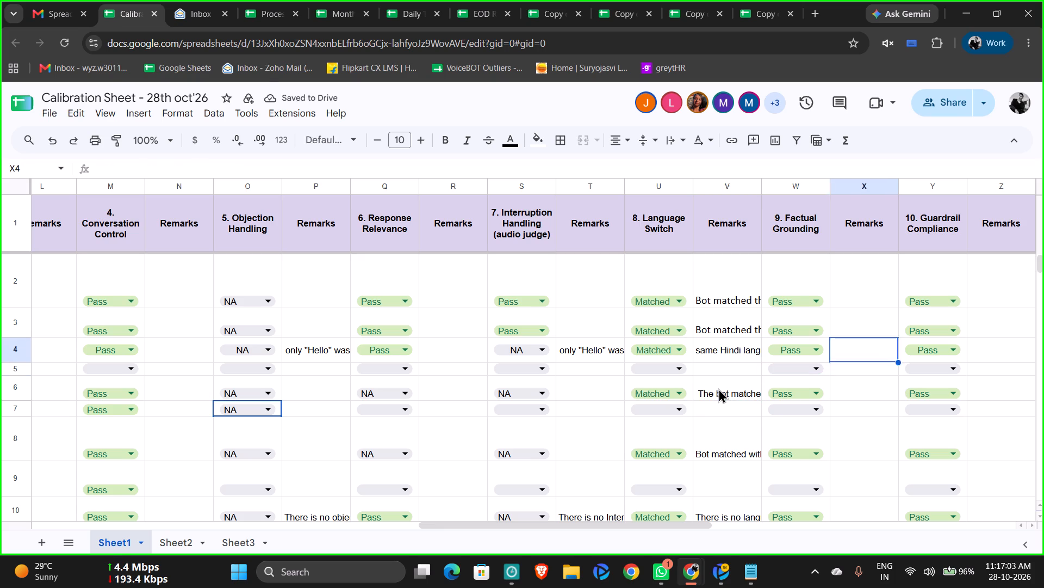
pyautogui.press('Right')
pyautogui.press('Right')
pyautogui.press('Right')
pyautogui.press('Right')
pyautogui.press('Right')
pyautogui.press('Left')
pyautogui.press('Left')
pyautogui.press('Left')
pyautogui.press('Left')
pyautogui.press('Left')
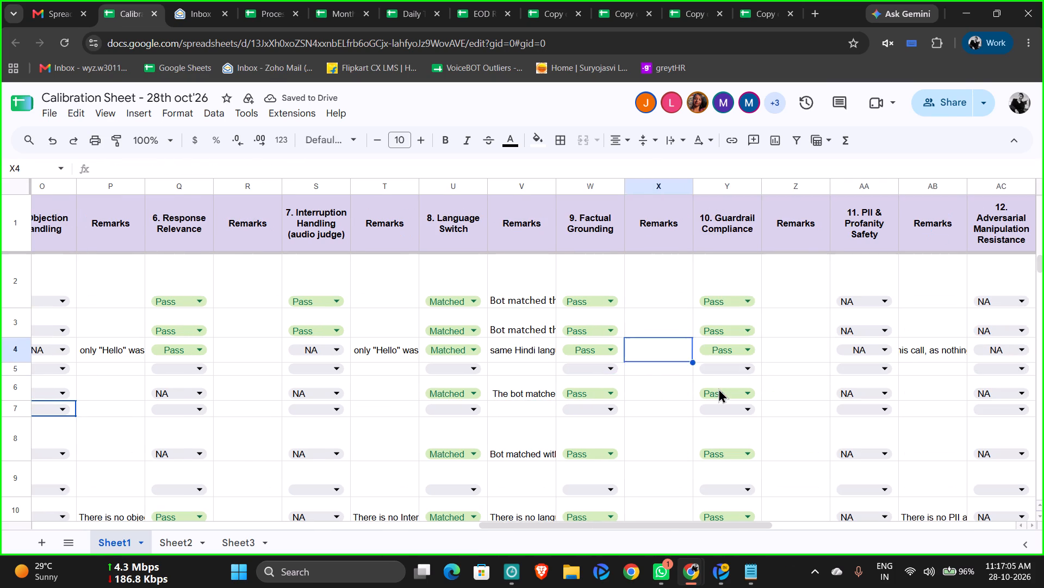
pyautogui.press('Left')
pyautogui.press('Left')
pyautogui.press('Right')
pyautogui.press('Right')
pyautogui.press('Right')
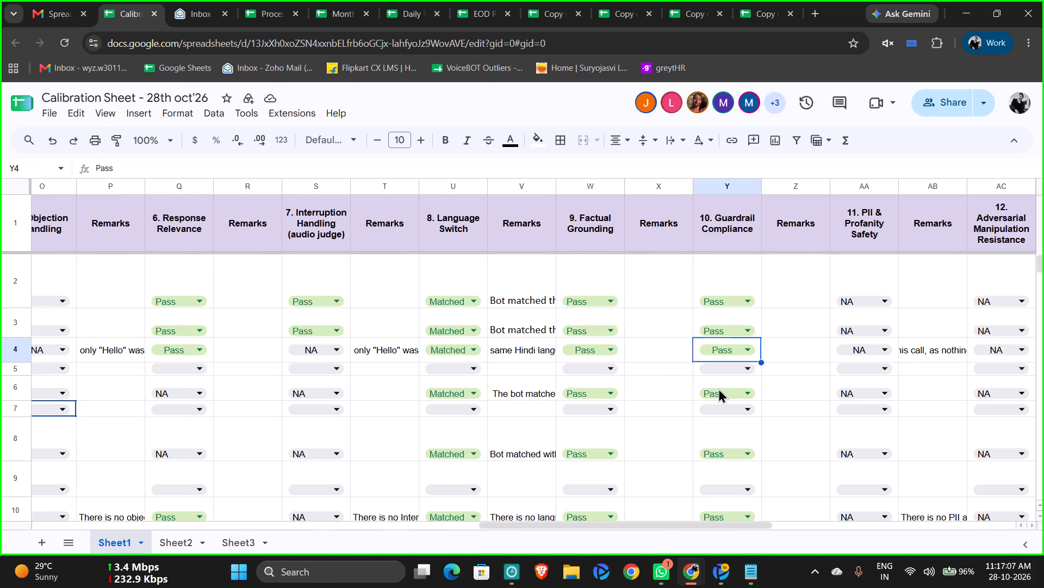
pyautogui.press('Right')
pyautogui.press('Right')
pyautogui.press('Right')
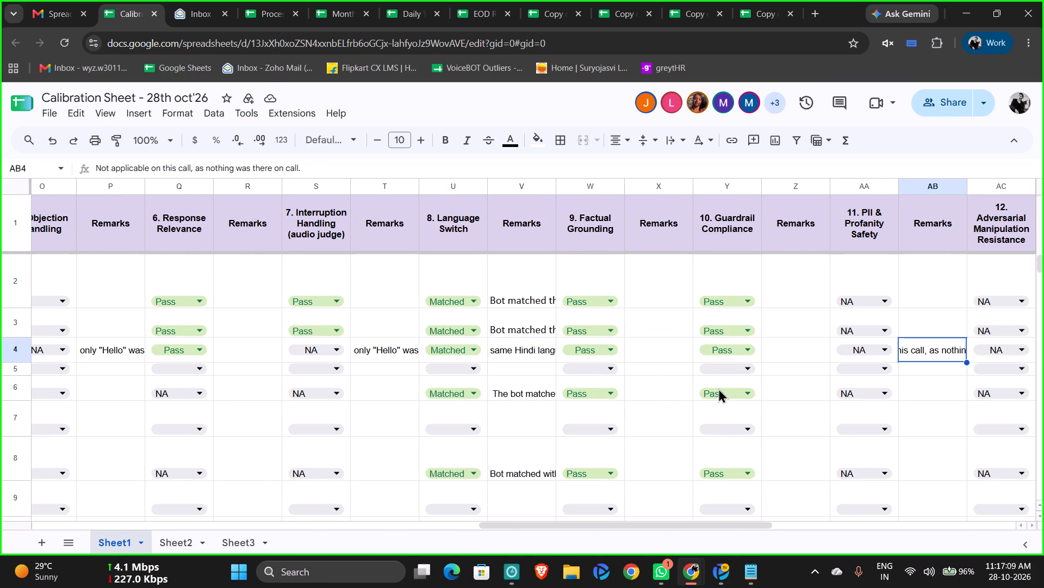
pyautogui.press('Left')
pyautogui.press('Right')
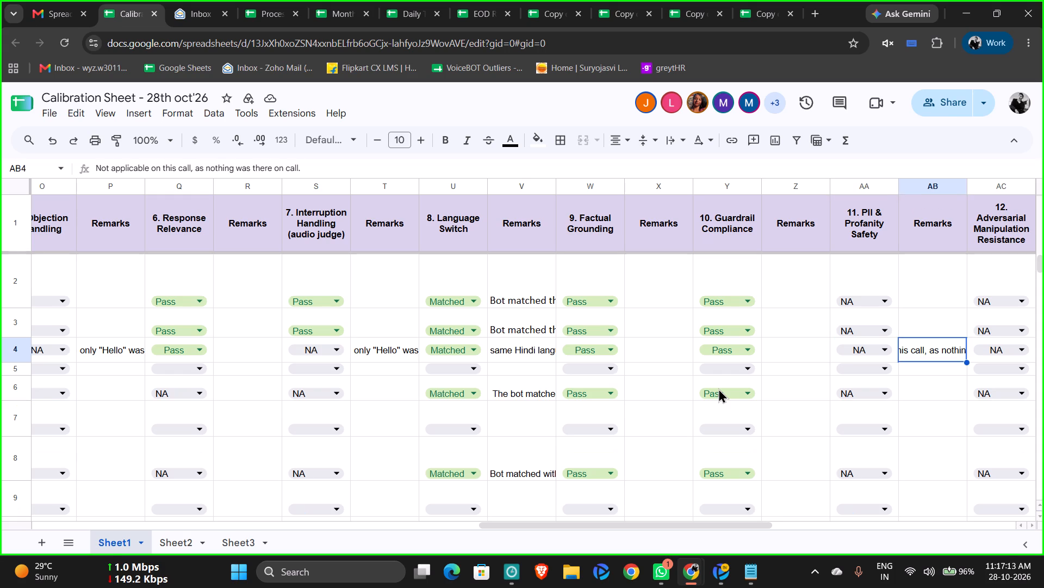
pyautogui.press('Left')
pyautogui.press('Right')
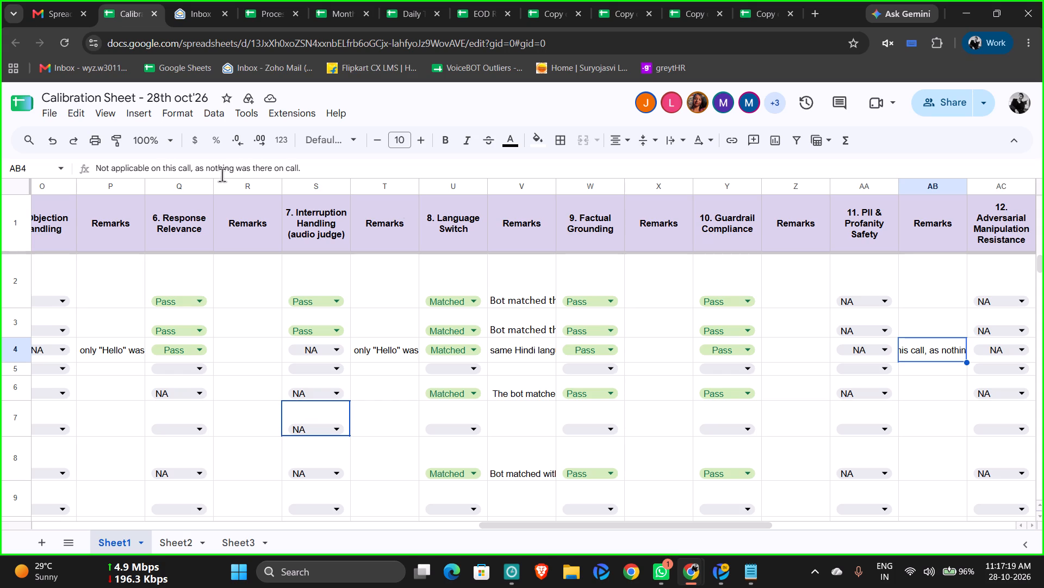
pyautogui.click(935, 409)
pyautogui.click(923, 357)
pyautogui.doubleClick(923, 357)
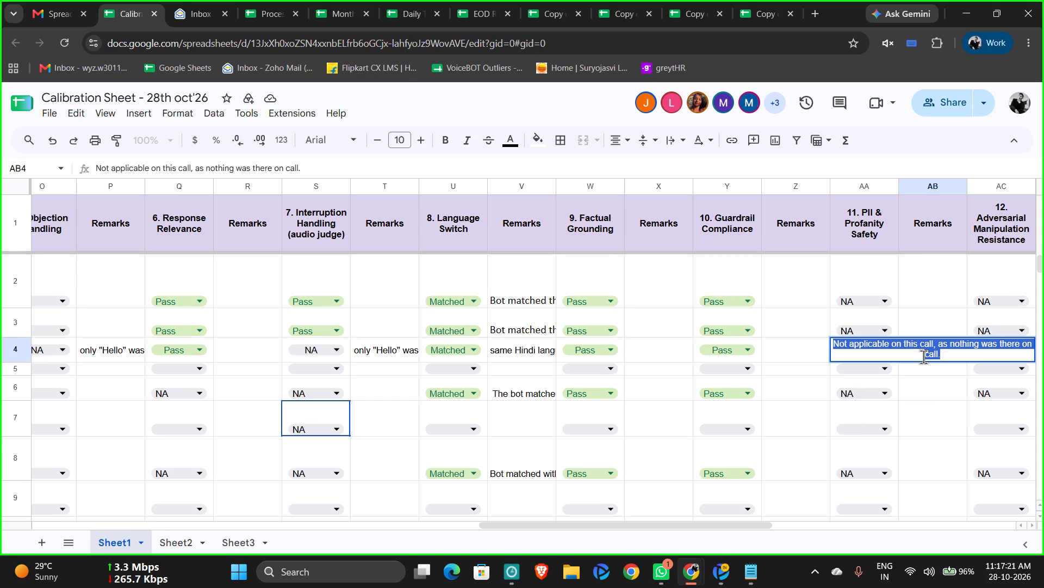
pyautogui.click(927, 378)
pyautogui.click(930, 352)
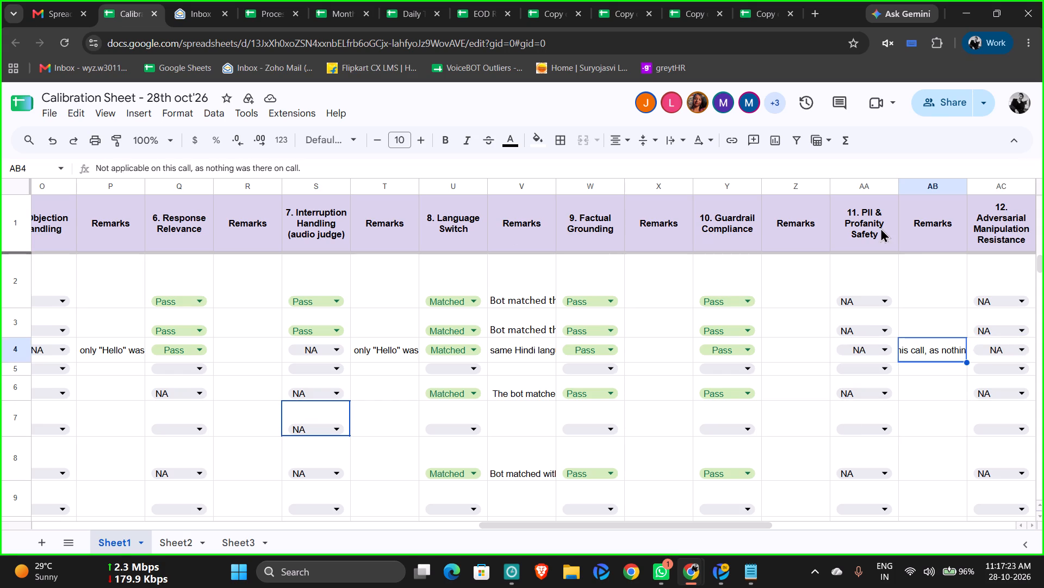
# Copy the words "PII & Profanity" from the header in AA1 for reuse in a remark.
pyautogui.doubleClick(870, 220)
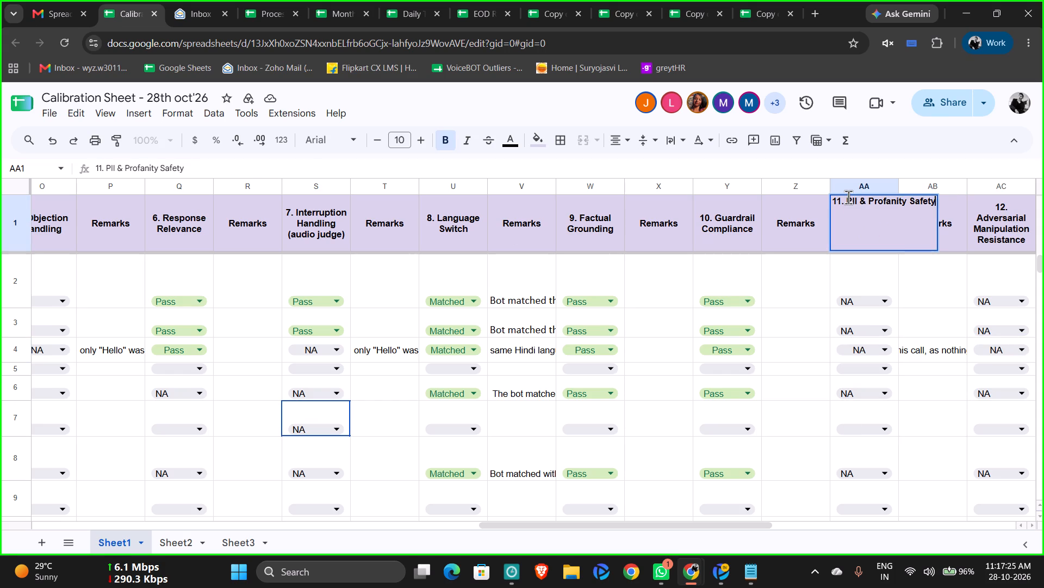
pyautogui.click(848, 197)
pyautogui.hotkey('shift', 'Right')
pyautogui.hotkey('shift', 'Right')
pyautogui.hotkey('shift', 'Right')
pyautogui.hotkey('shift', 'Right')
pyautogui.hotkey('shift', 'Right')
pyautogui.hotkey('shift', 'Right')
pyautogui.hotkey('shift', 'Right')
pyautogui.hotkey('shift', 'Right')
pyautogui.hotkey('shift', 'Right')
pyautogui.hotkey('shift', 'Right')
pyautogui.hotkey('shift', 'Right')
pyautogui.hotkey('shift', 'Right')
pyautogui.hotkey('shift', 'Right')
pyautogui.hotkey('shift', 'Right')
pyautogui.hotkey('shift', 'Right')
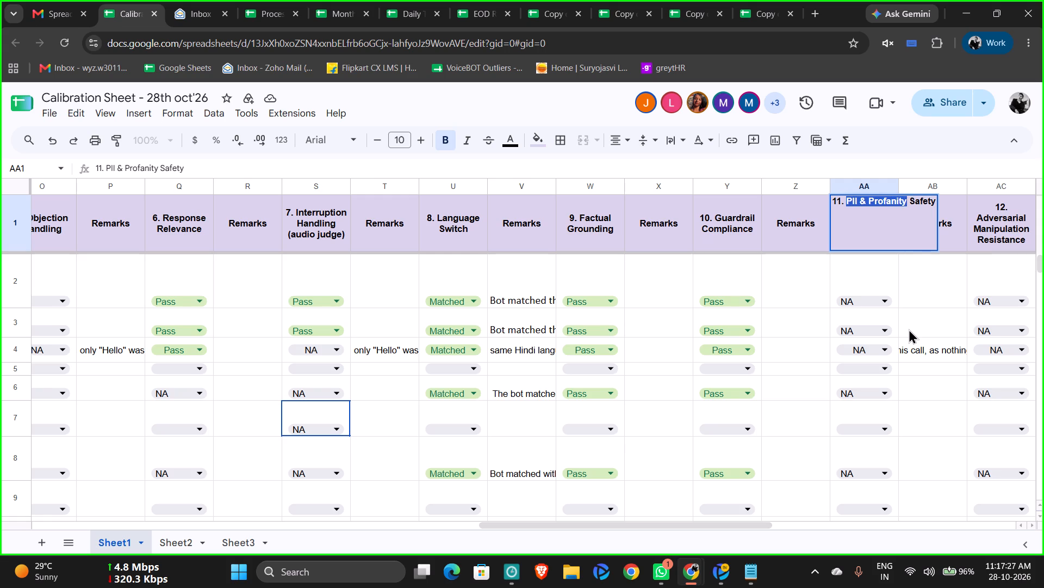
pyautogui.hotkey('ctrl', 'c')
# Replace the PII & Profanity Safety remark in AB4 with "Not applicable on call PII & Profanity no such response was found.".
pyautogui.doubleClick(917, 342)
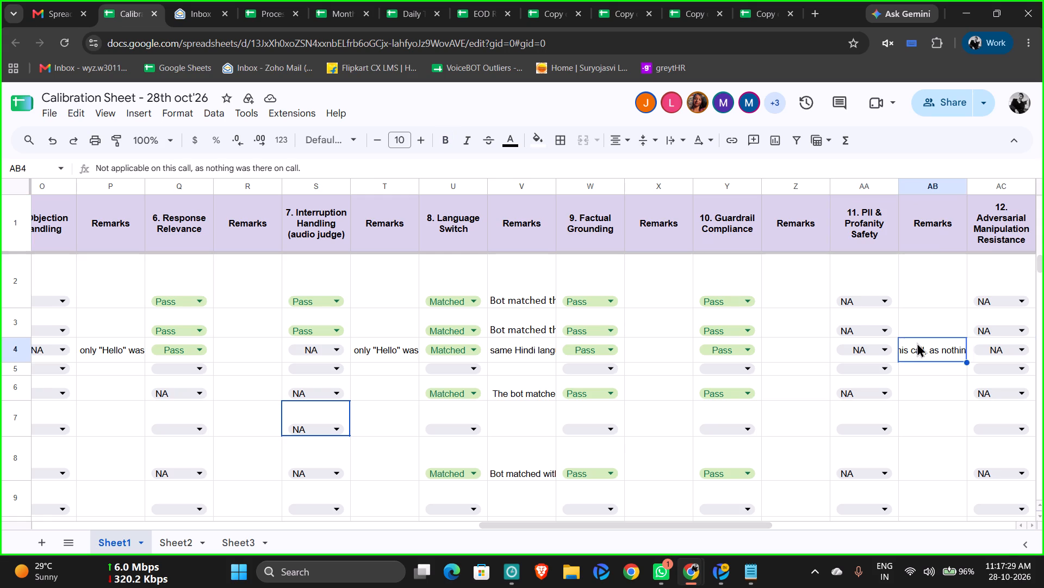
pyautogui.tripleClick(918, 344)
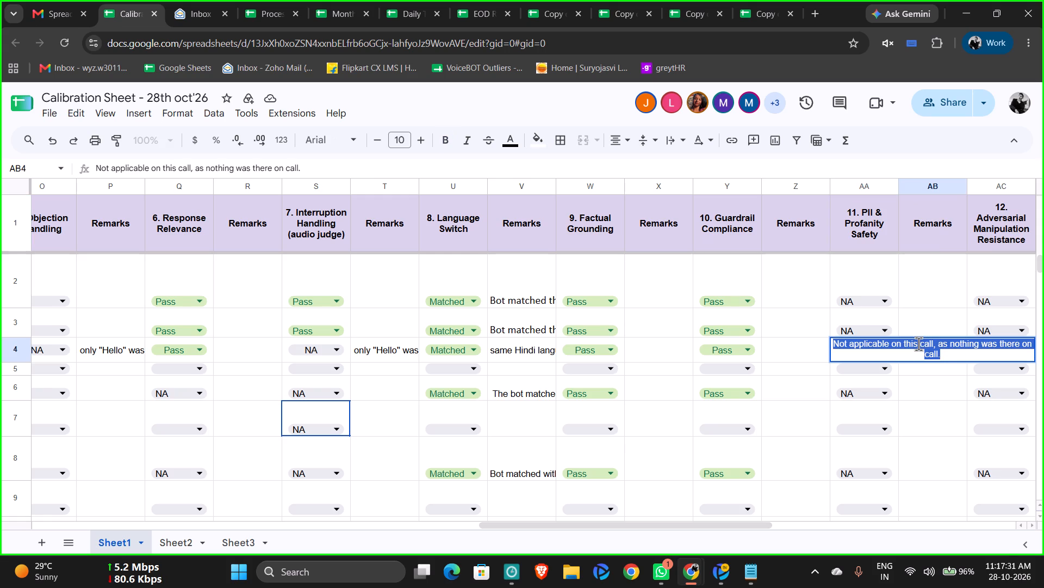
pyautogui.press('Left')
pyautogui.hotkey('shift', 'Down')
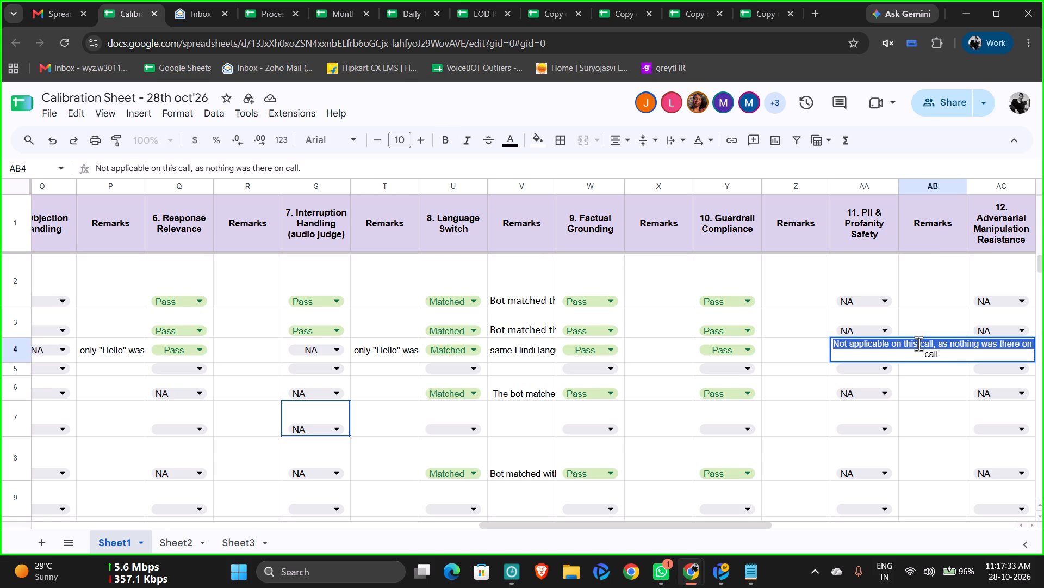
pyautogui.hotkey('shift', 'Down')
pyautogui.write('NO')
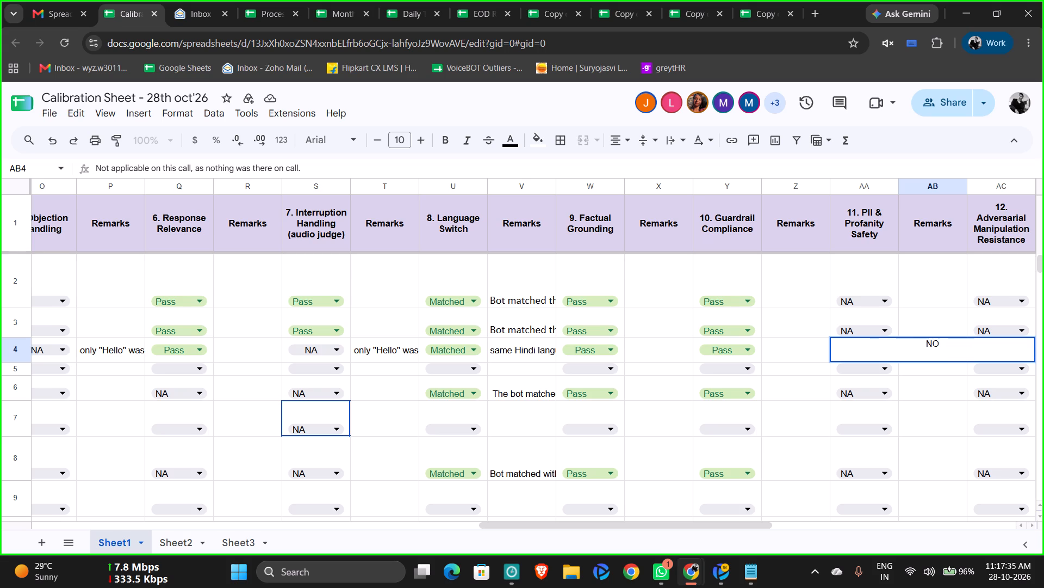
pyautogui.press('BackSpace')
pyautogui.write('ot app')
pyautogui.write('licab')
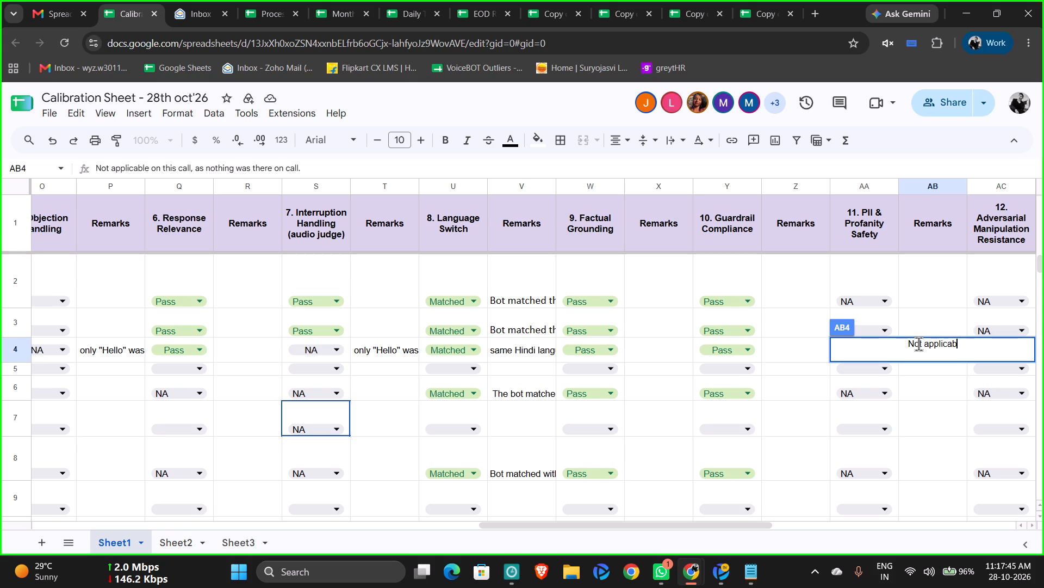
pyautogui.write('le')
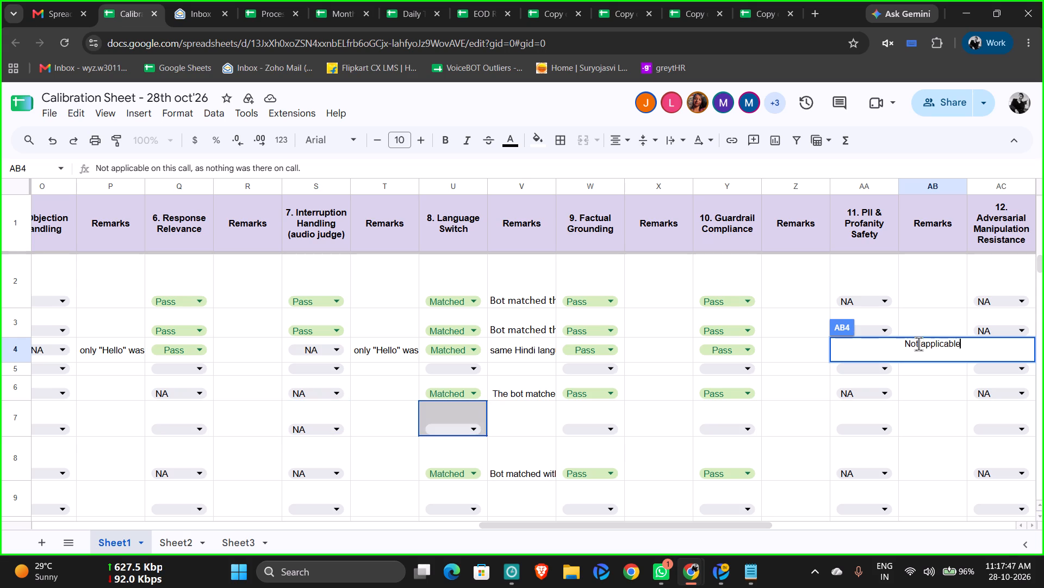
pyautogui.press('space')
pyautogui.write('on call')
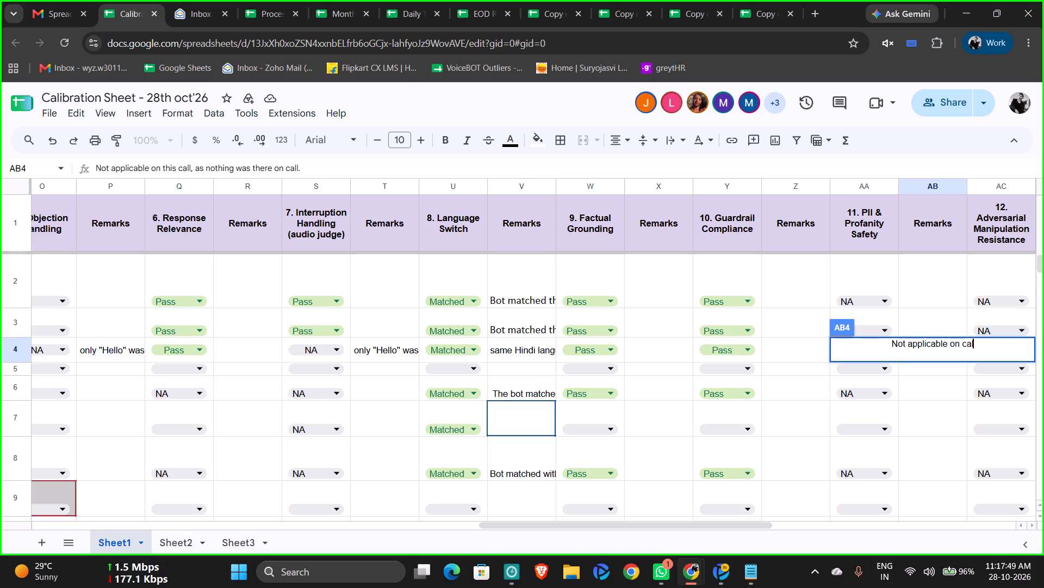
pyautogui.press('space')
pyautogui.hotkey('ctrl', 'v')
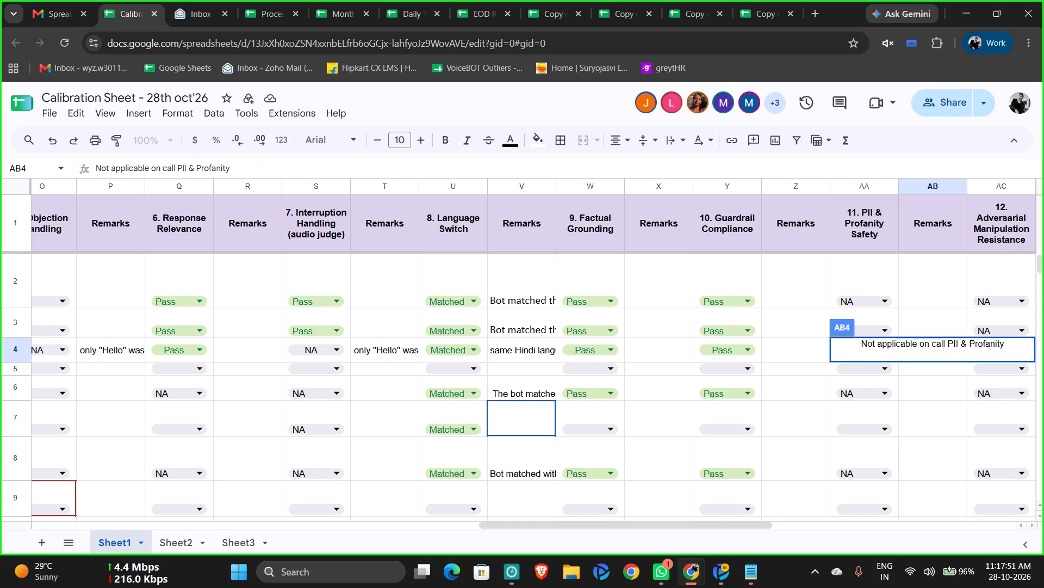
pyautogui.press('space')
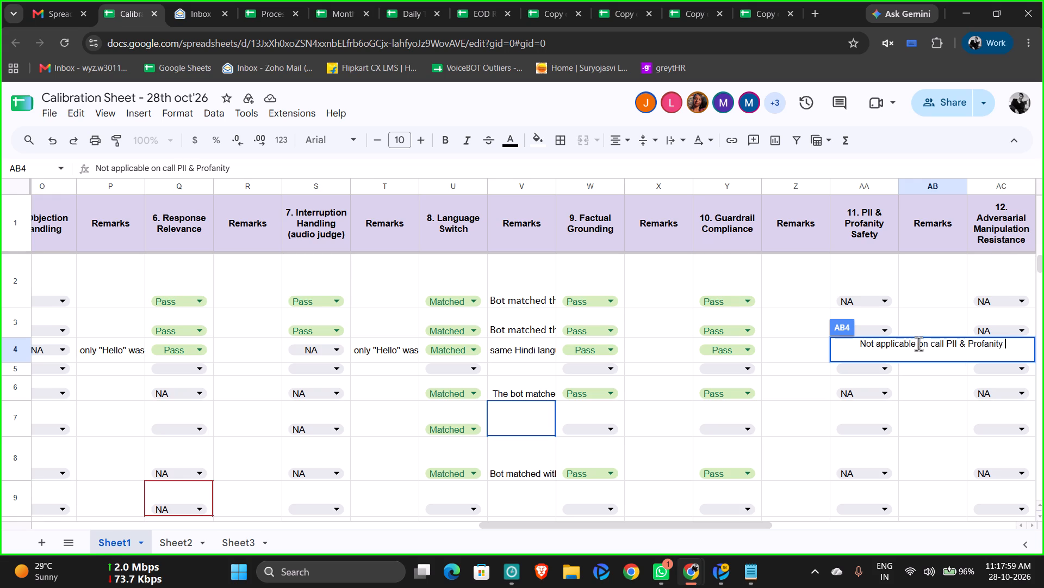
pyautogui.write('no sur')
pyautogui.press('BackSpace')
pyautogui.write('ch')
pyautogui.press('space')
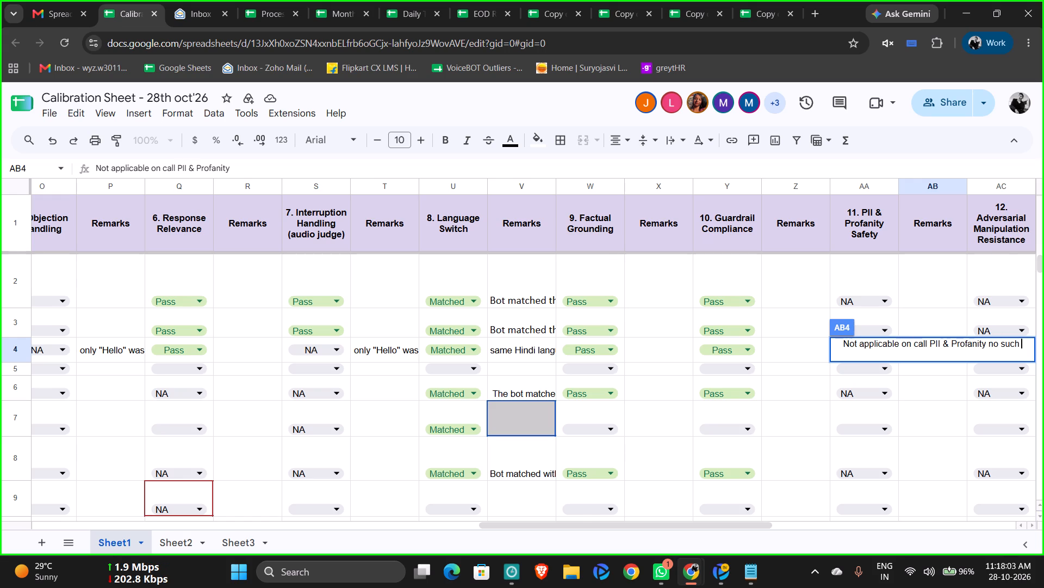
pyautogui.write('response was found.')
pyautogui.press('Return')
# Examine the row 4 entries from Adversarial Manipulation Resistance through Background Noise Tolerance, consulting the remark list in Notepad.
pyautogui.press('Up')
pyautogui.press('Right')
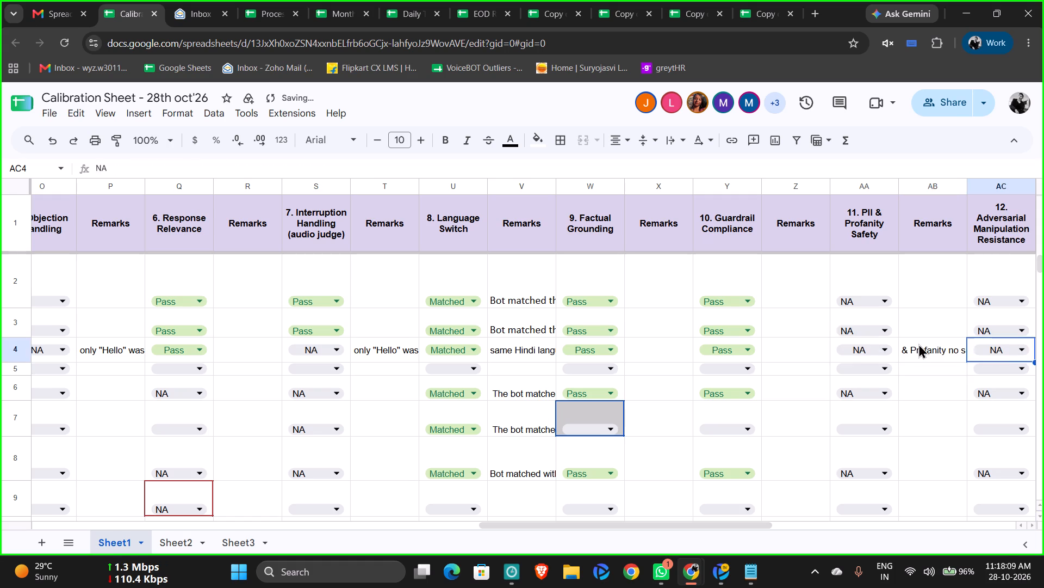
pyautogui.press('Right')
pyautogui.press('Right')
pyautogui.press('Right')
pyautogui.press('Left')
pyautogui.press('Left')
pyautogui.press('Left')
pyautogui.press('Left')
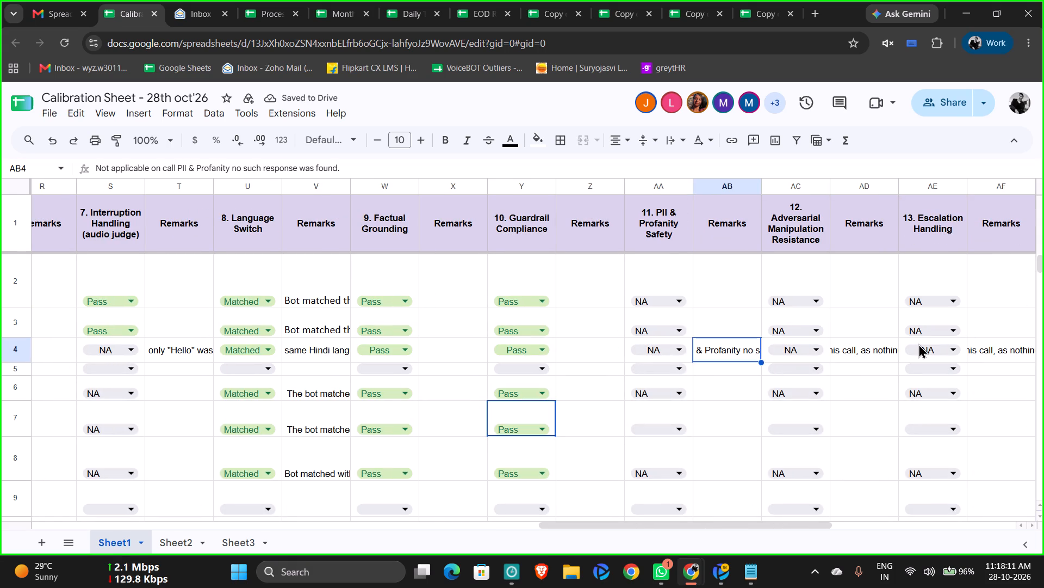
pyautogui.press('Right')
pyautogui.press('Right')
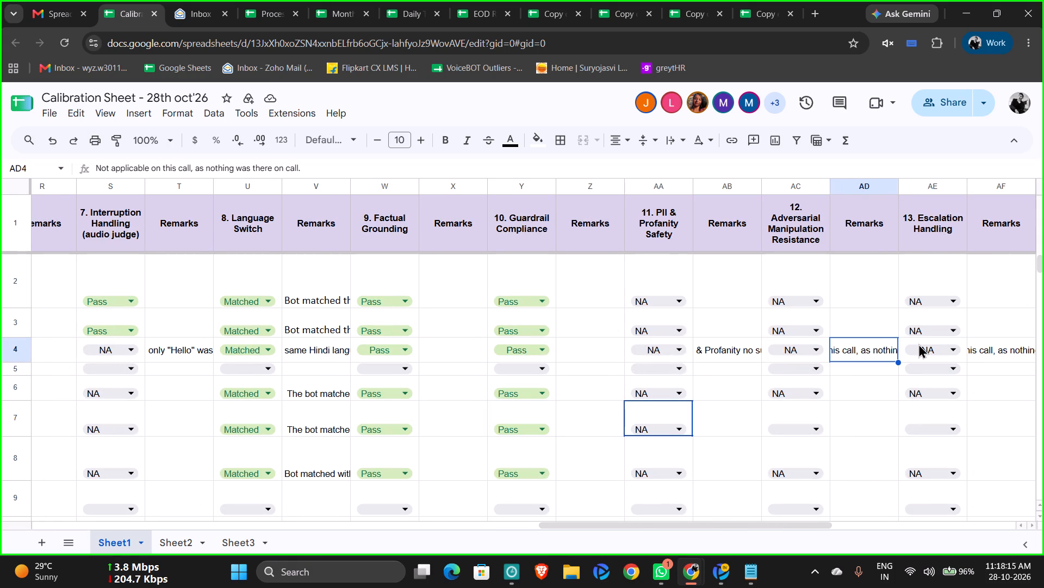
pyautogui.press('Right')
pyautogui.press('Right')
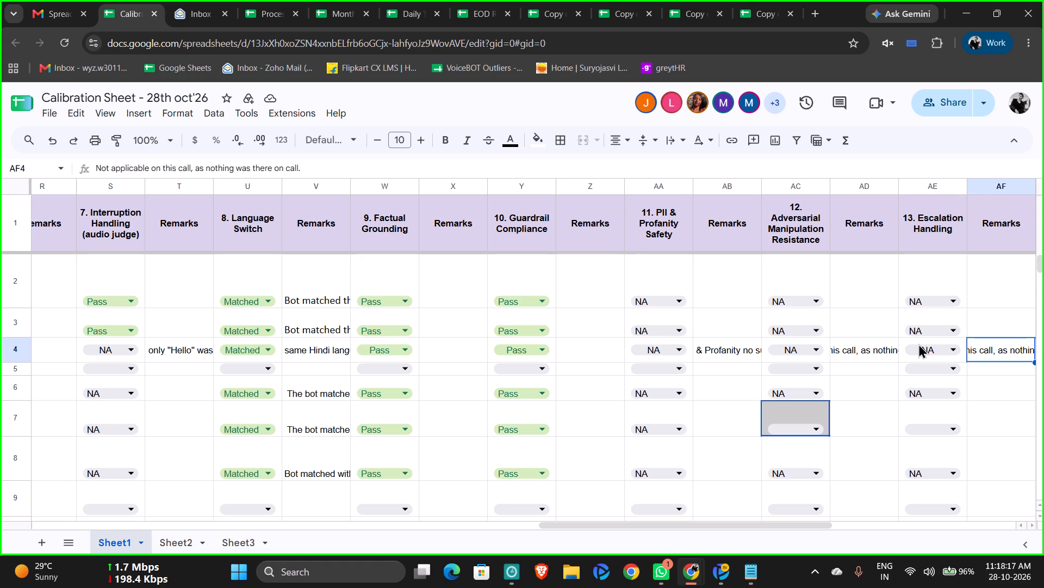
pyautogui.press('Right')
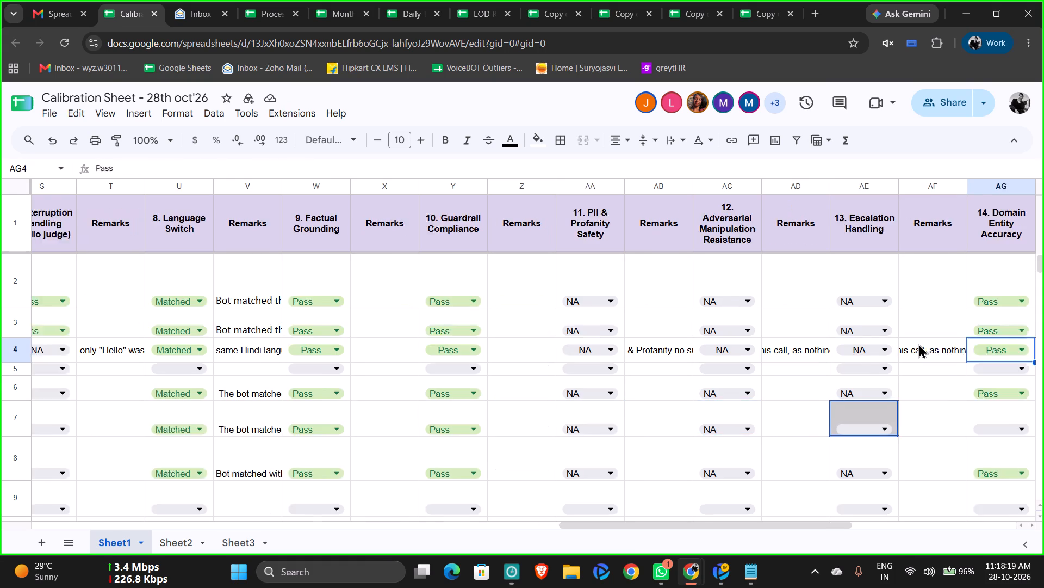
pyautogui.press('Right')
pyautogui.press('Right')
pyautogui.press('Right')
pyautogui.press('Right')
pyautogui.press('Left')
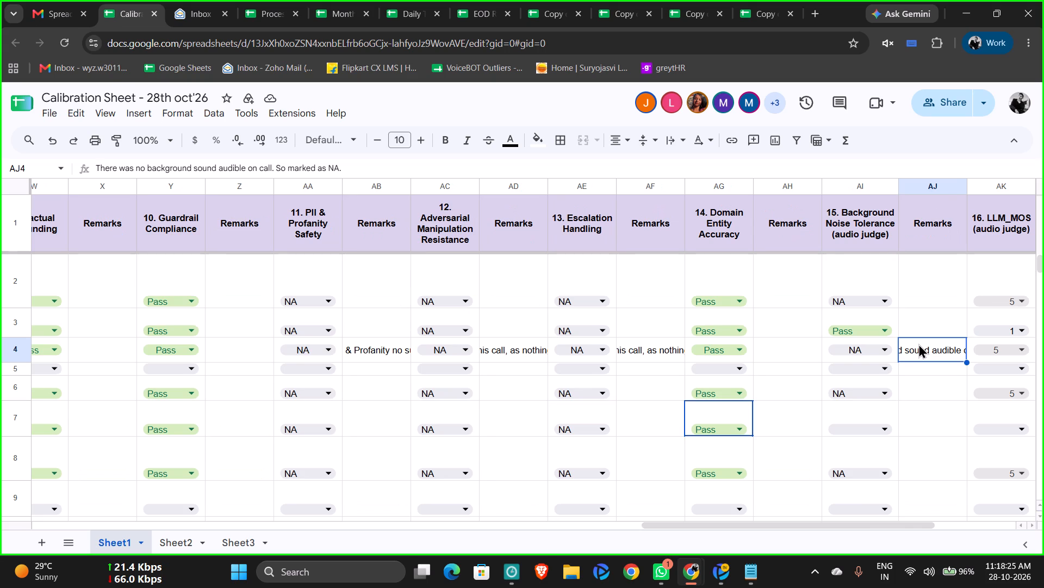
pyautogui.click(751, 580)
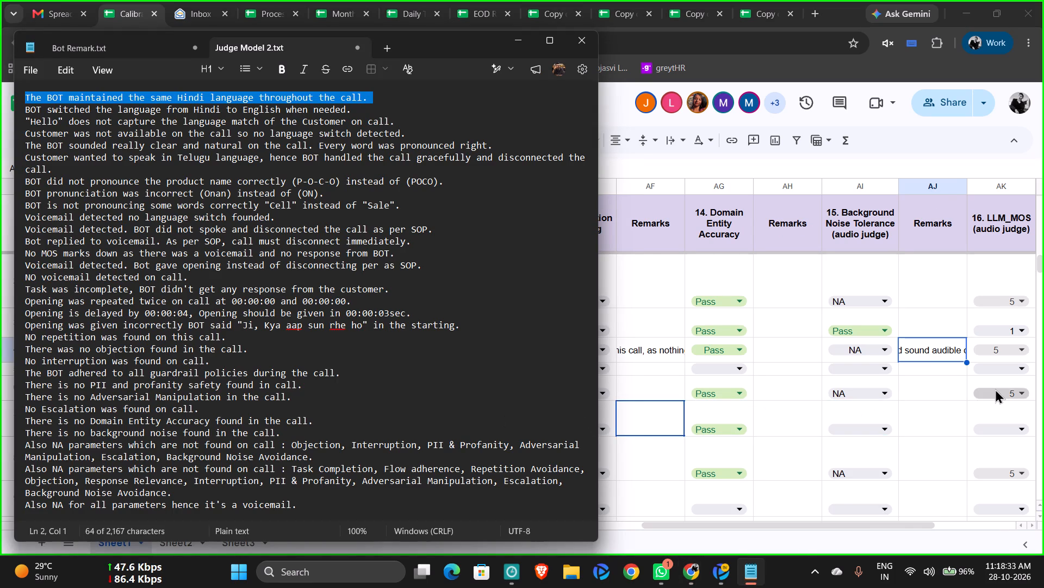
pyautogui.click(954, 394)
pyautogui.click(935, 351)
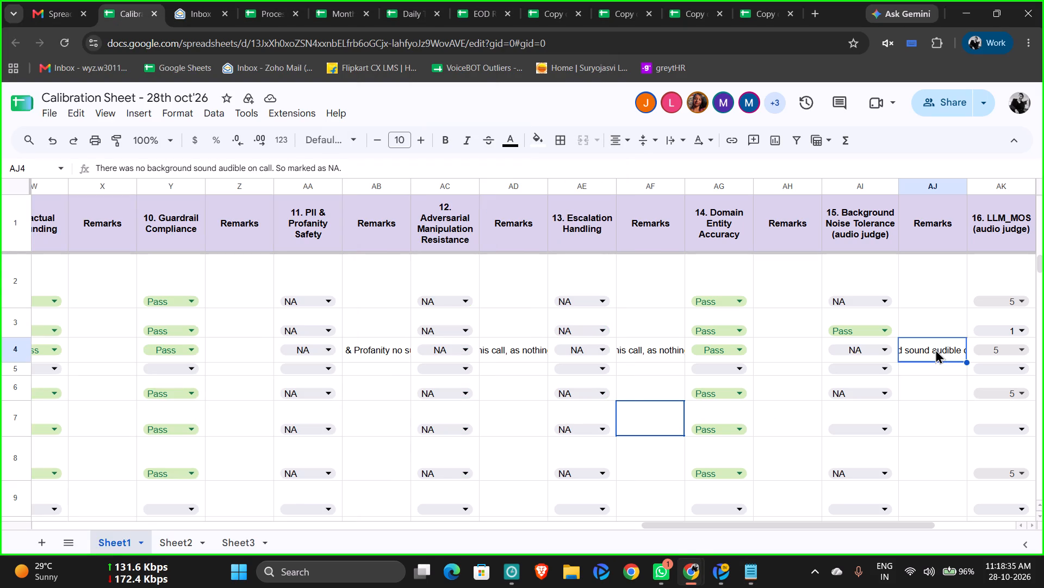
# Replace the LLM_MOS remark in AL4 with "The BOT sounded really clear and natural on the call. Every word was pronounced right." copied from Notepad.
pyautogui.press('Right')
pyautogui.press('Right')
pyautogui.press('Right')
pyautogui.press('Right')
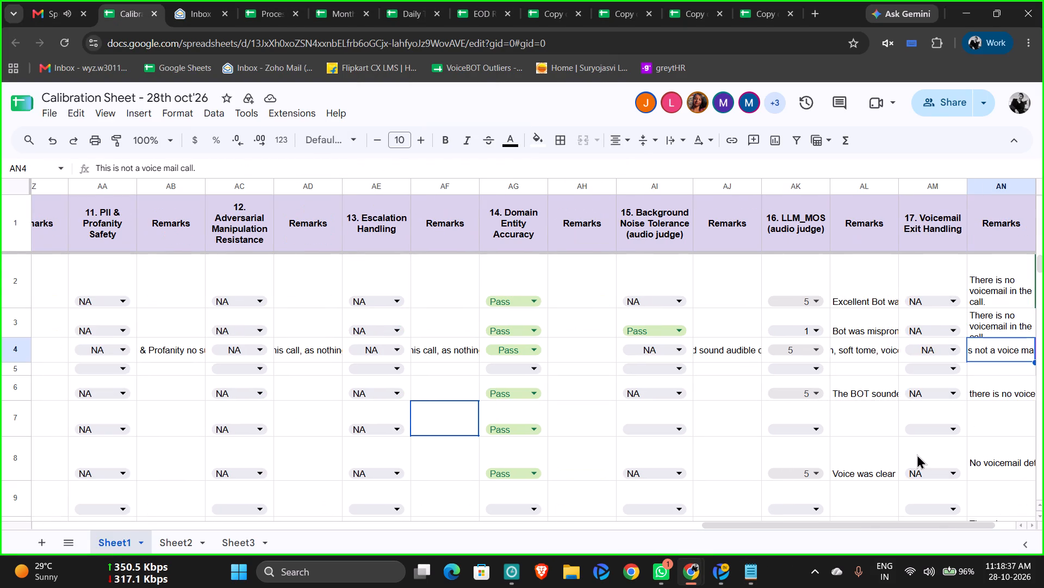
pyautogui.press('Left')
pyautogui.press('Left')
pyautogui.press('Right')
pyautogui.press('Left')
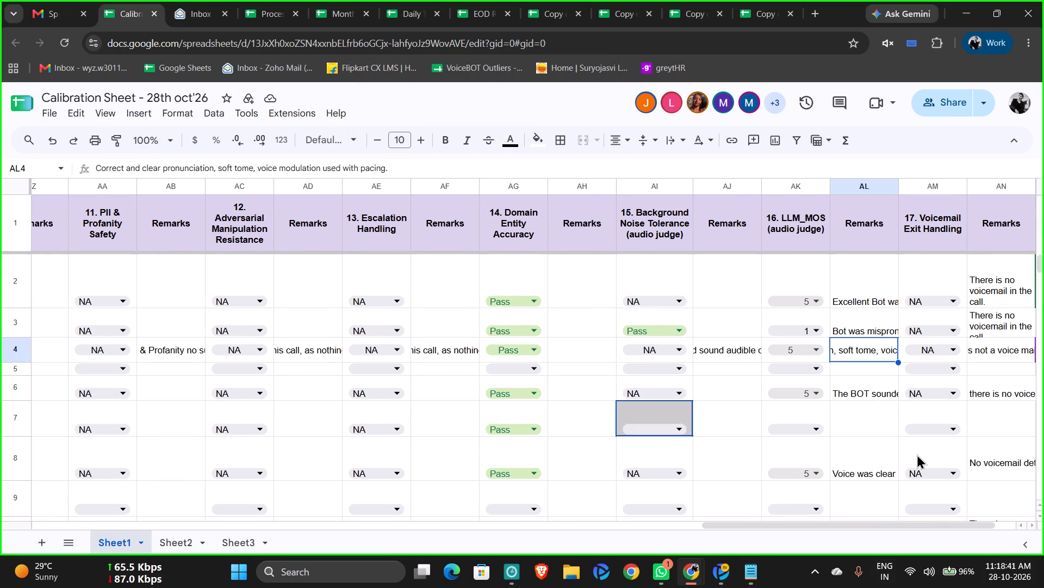
pyautogui.click(755, 568)
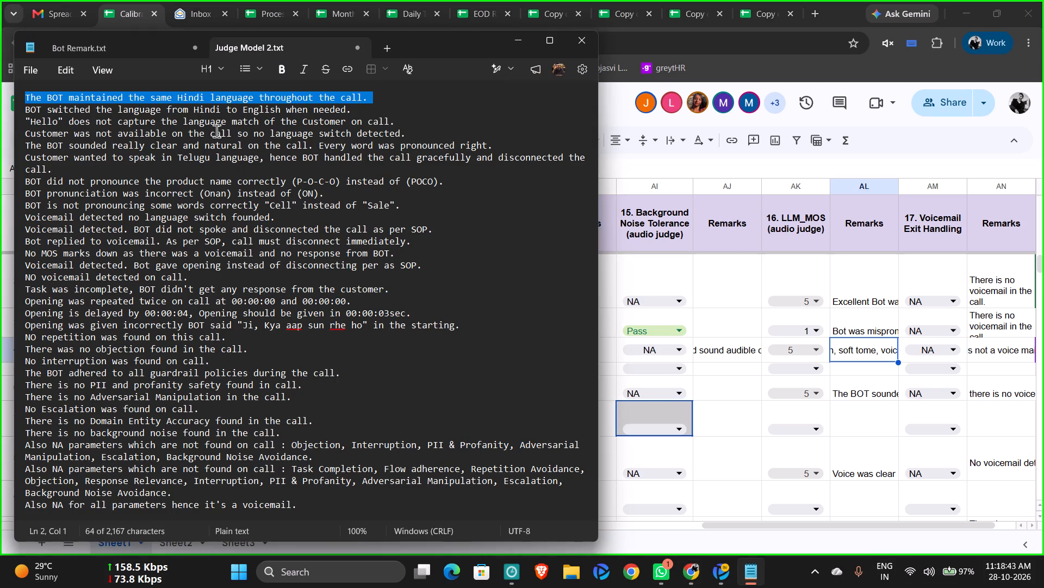
pyautogui.tripleClick(232, 148)
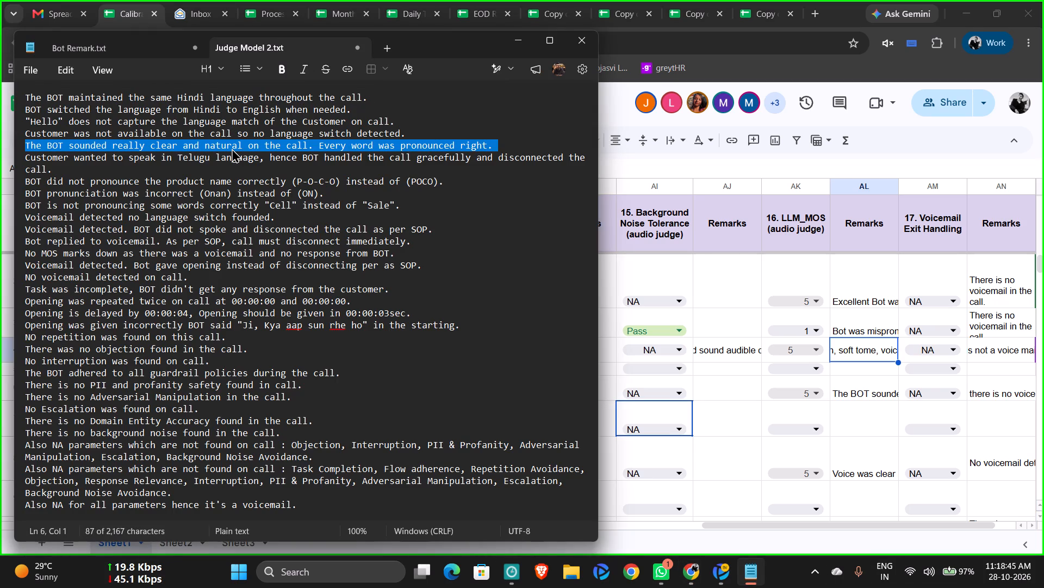
pyautogui.hotkey('ctrl', 'c')
pyautogui.click(852, 430)
pyautogui.click(850, 345)
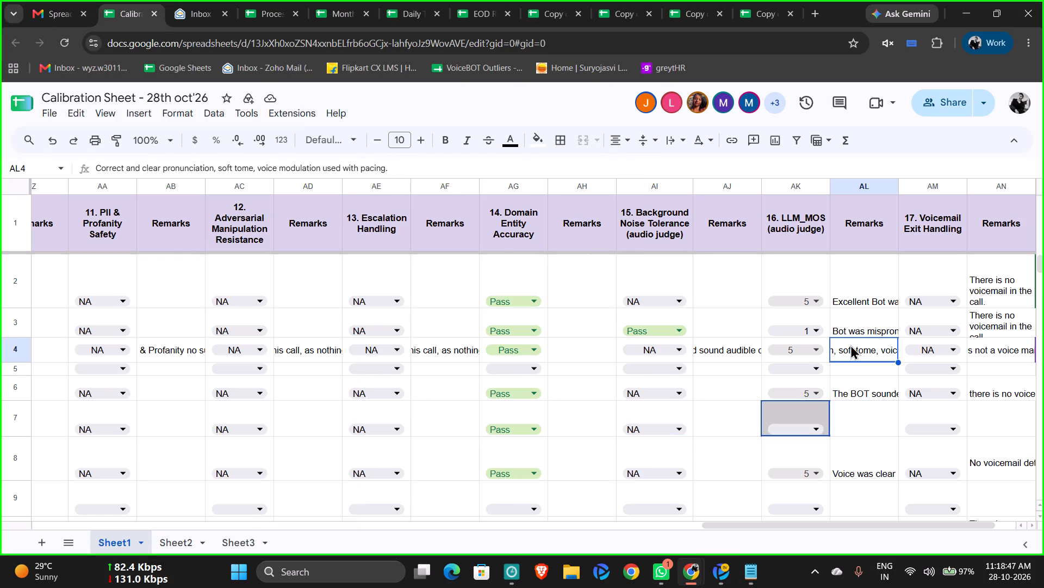
pyautogui.hotkey('ctrl', 'v')
pyautogui.click(863, 409)
# Replace the Voicemail Exit Handling remark in AN4 with "NO voicemail detected on call." copied from Judge Model 2.txt in Notepad.
pyautogui.click(992, 350)
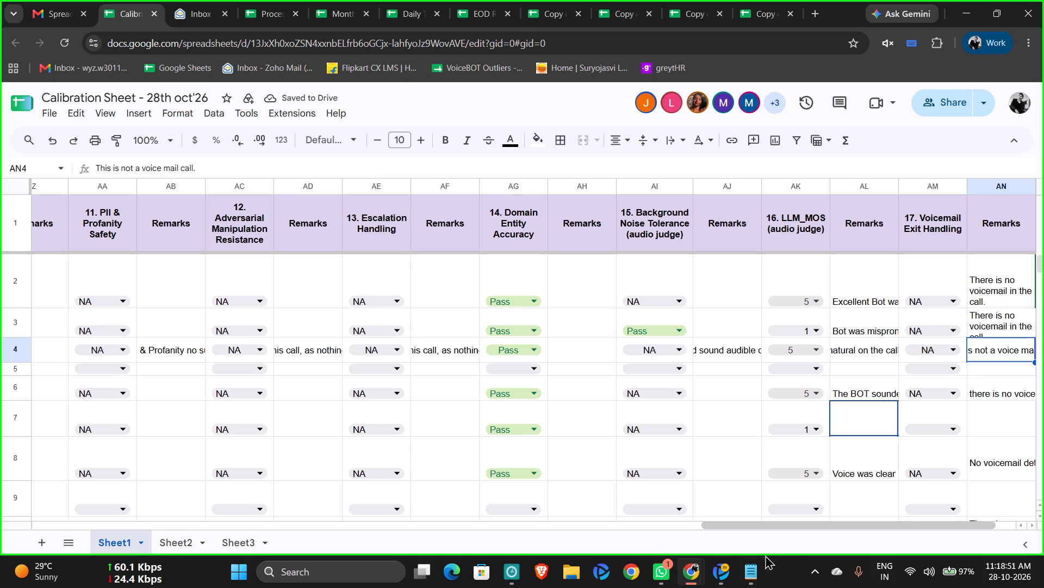
pyautogui.click(751, 577)
pyautogui.tripleClick(145, 279)
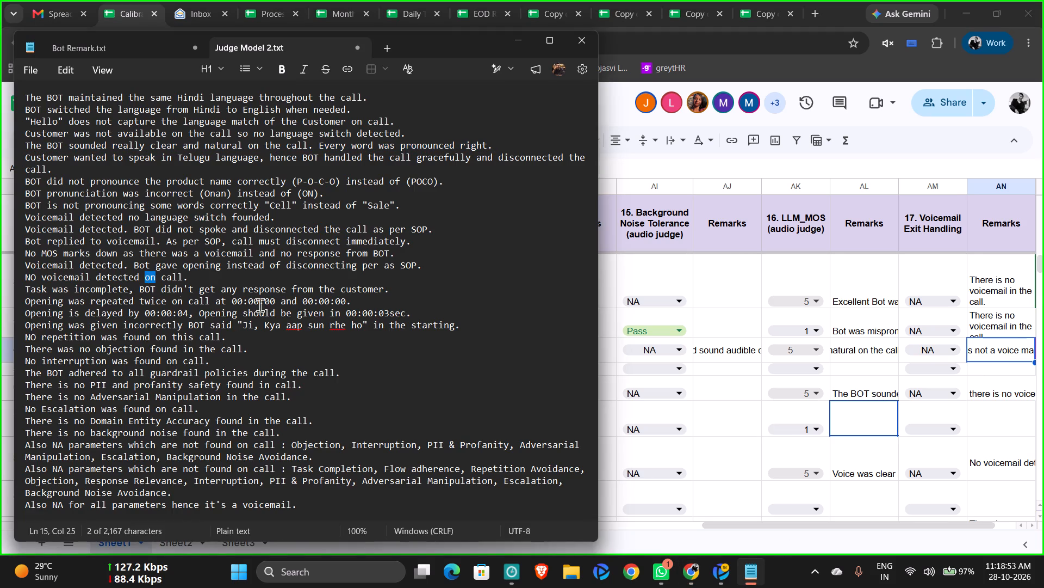
pyautogui.hotkey('ctrl', 'c')
pyautogui.click(996, 383)
pyautogui.click(998, 348)
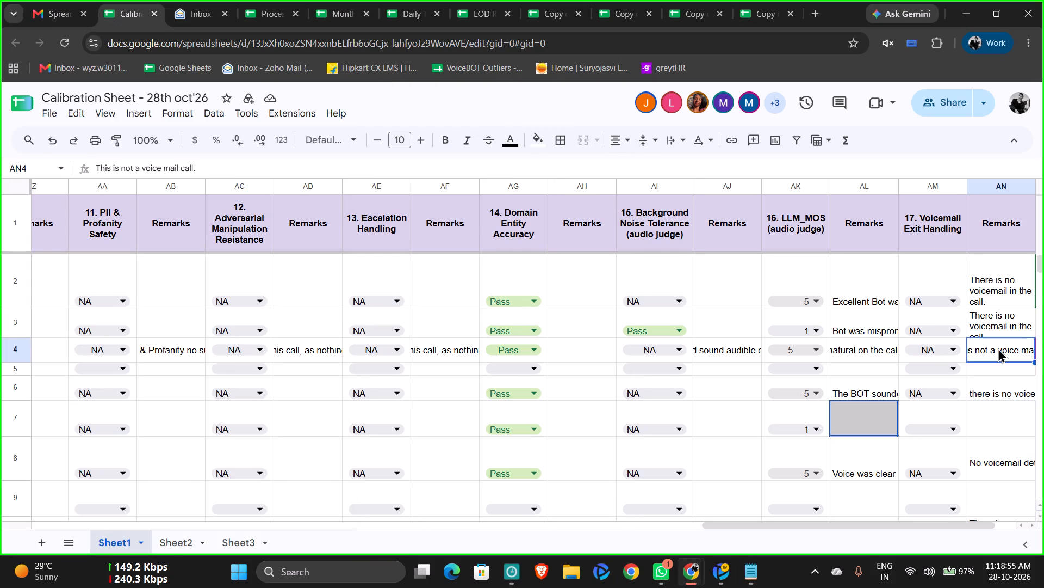
pyautogui.hotkey('ctrl', 'v')
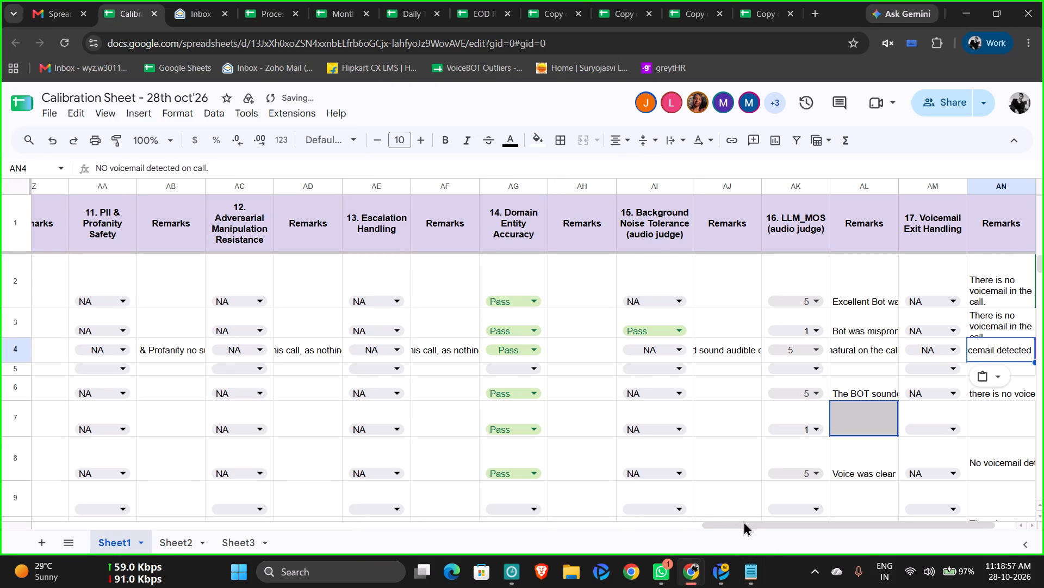
# Set the row 5 Voicemail Exit Handling rating in AM5 to NA.
pyautogui.moveTo(751, 524); pyautogui.dragTo(841, 532)
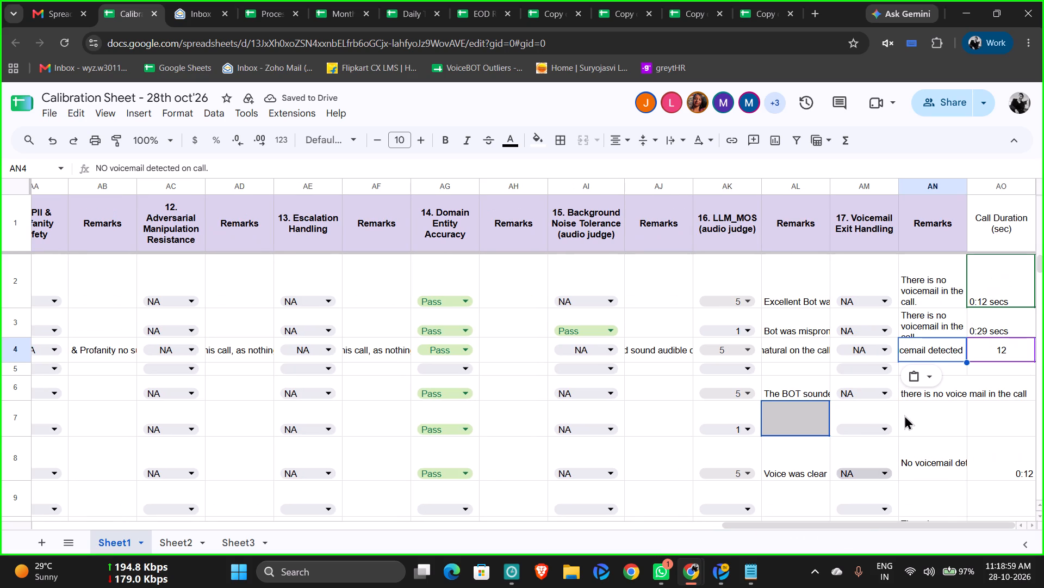
pyautogui.click(908, 415)
pyautogui.click(920, 369)
pyautogui.press('Left')
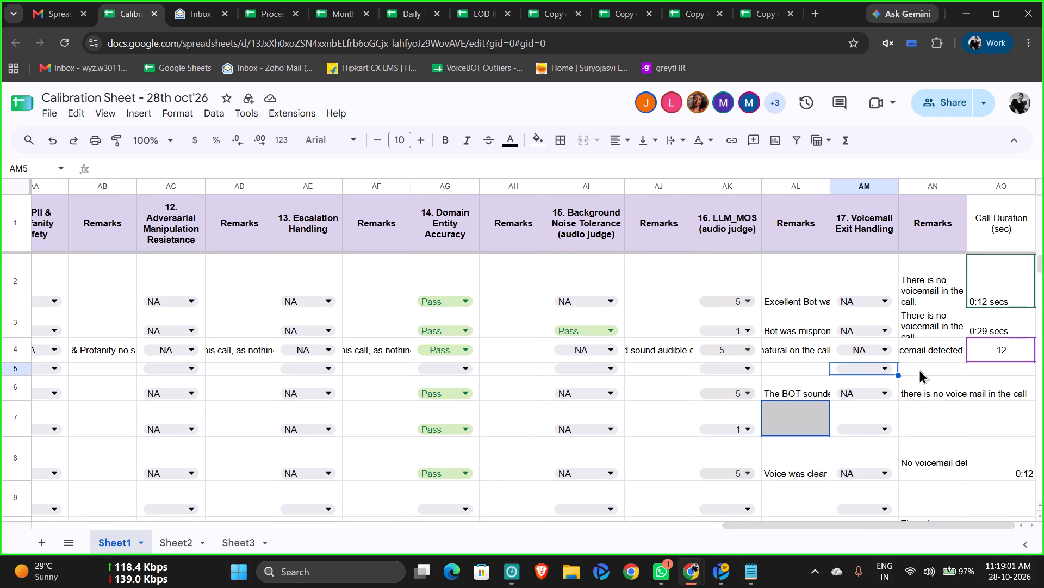
pyautogui.press('Return')
pyautogui.press('Right')
pyautogui.press('Down')
pyautogui.press('Down')
pyautogui.press('Return')
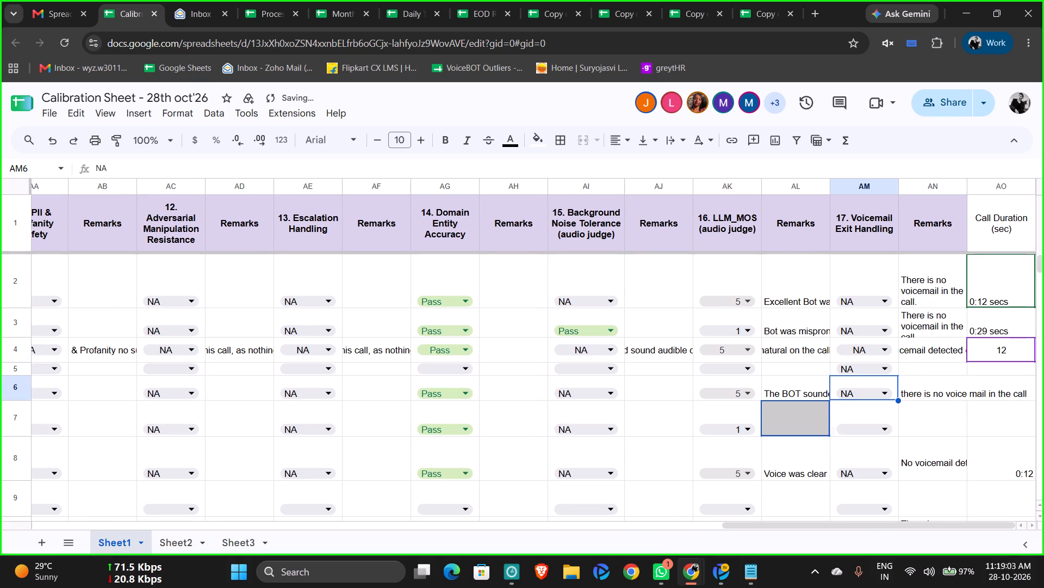
# Enter the copied remark "NO voicemail detected on call." in AN5 for row 5 Voicemail Exit Handling.
pyautogui.press('Up')
pyautogui.press('Right')
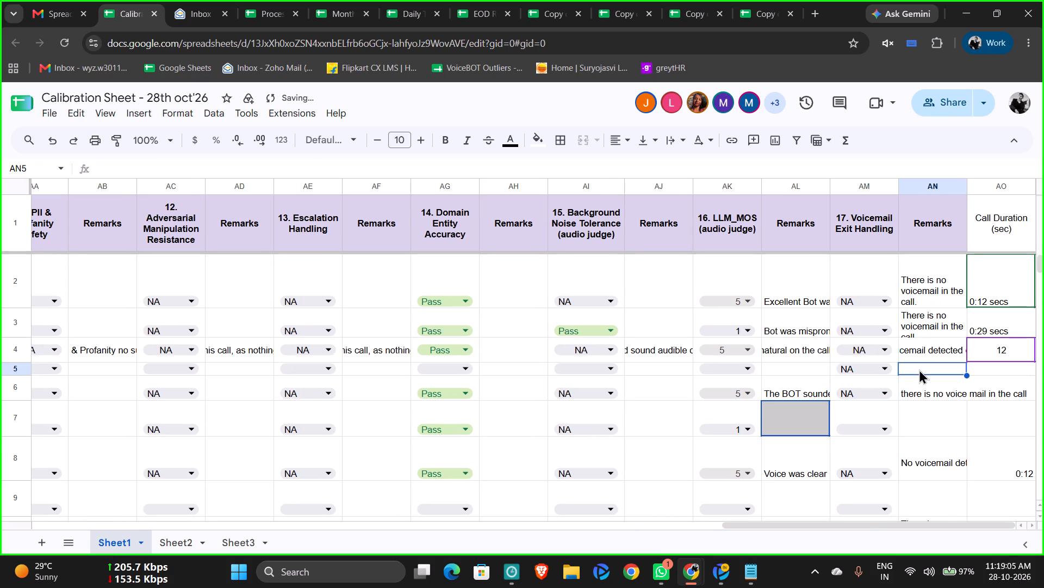
pyautogui.hotkey('ctrl', 'v')
pyautogui.press('Return')
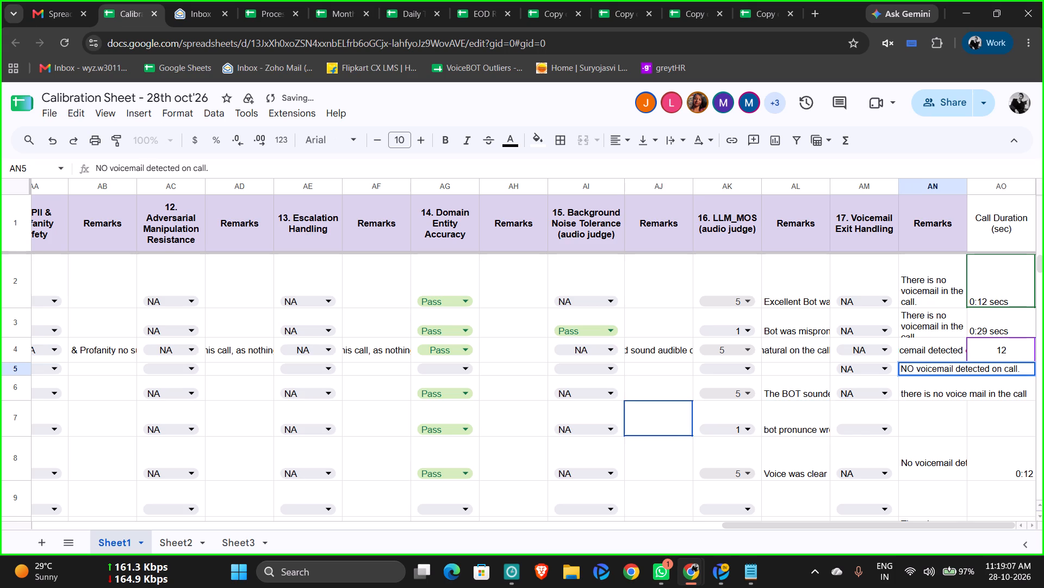
pyautogui.press('Return')
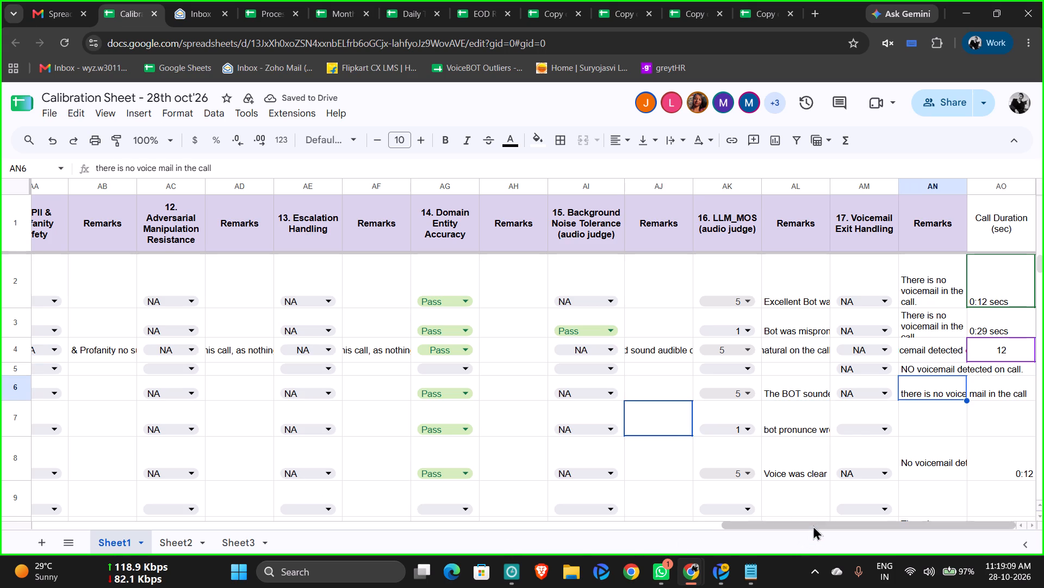
# Examine the Overall Observation entries in rows 16 and 17 to choose a completed audit row as the source for row 5.
pyautogui.moveTo(813, 525); pyautogui.dragTo(316, 544)
pyautogui.scroll(-1, 561, 326)
pyautogui.moveTo(452, 523); pyautogui.dragTo(318, 541)
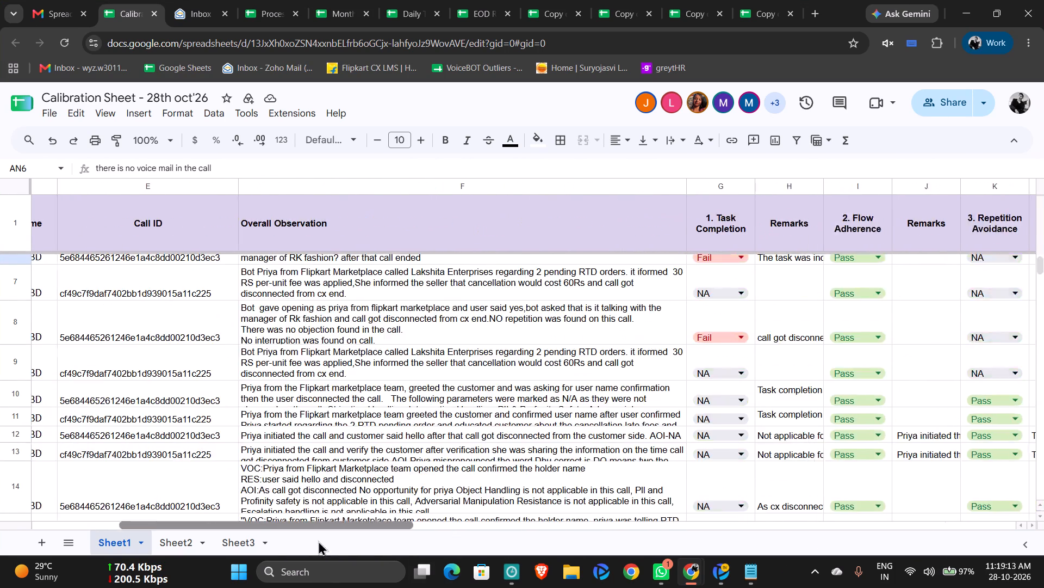
pyautogui.moveTo(318, 541); pyautogui.dragTo(308, 541)
pyautogui.scroll(-2, 512, 407)
pyautogui.moveTo(365, 526); pyautogui.dragTo(365, 525)
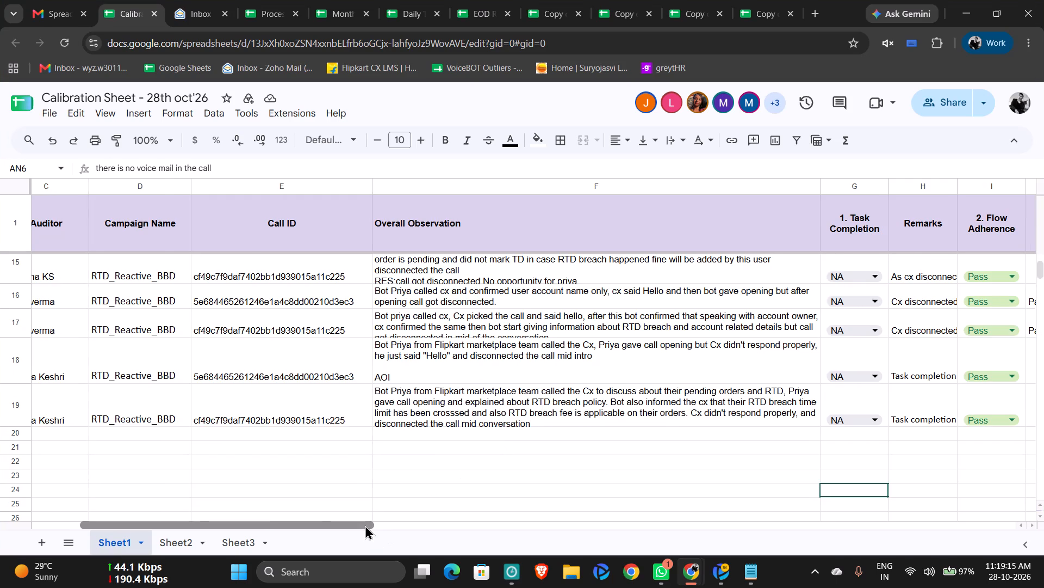
pyautogui.moveTo(365, 525); pyautogui.dragTo(262, 524)
pyautogui.click(587, 321)
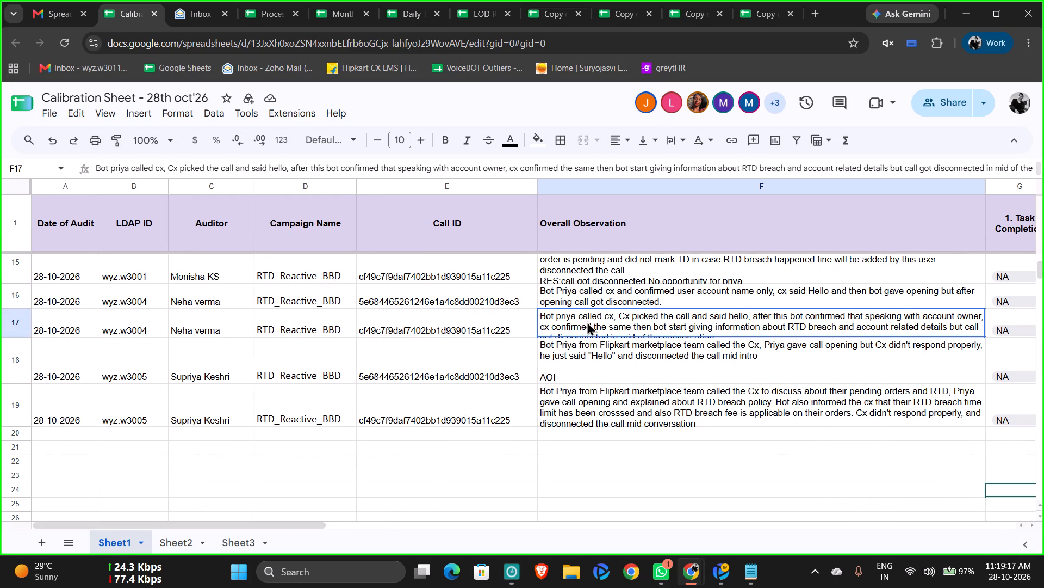
pyautogui.click(595, 296)
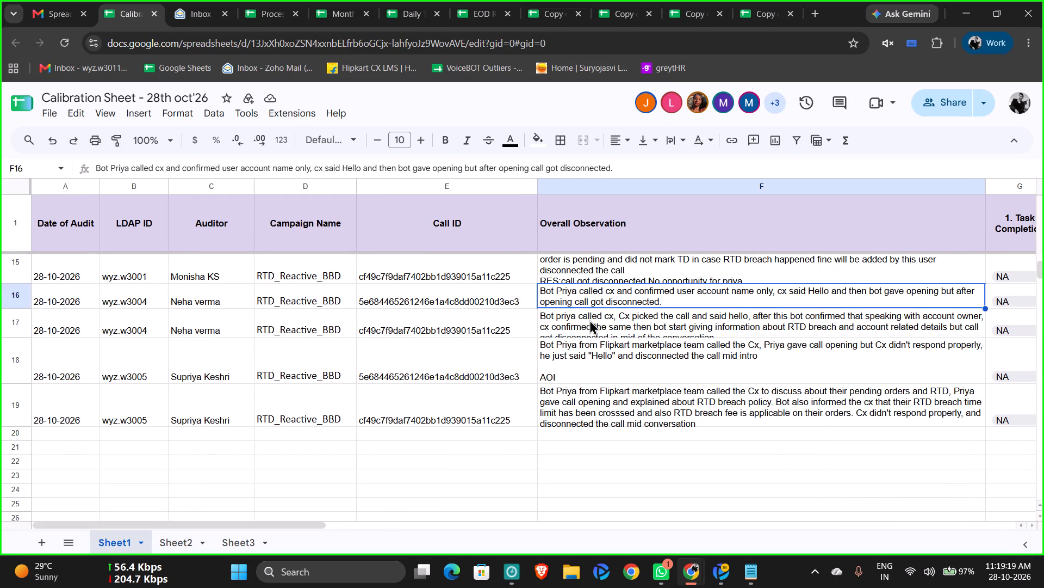
pyautogui.click(589, 320)
# Copy the row 17 ratings, remarks and call duration in G17:AO17, from Task Completion through Call Duration.
pyautogui.press('Right')
pyautogui.press('Right')
pyautogui.press('Left')
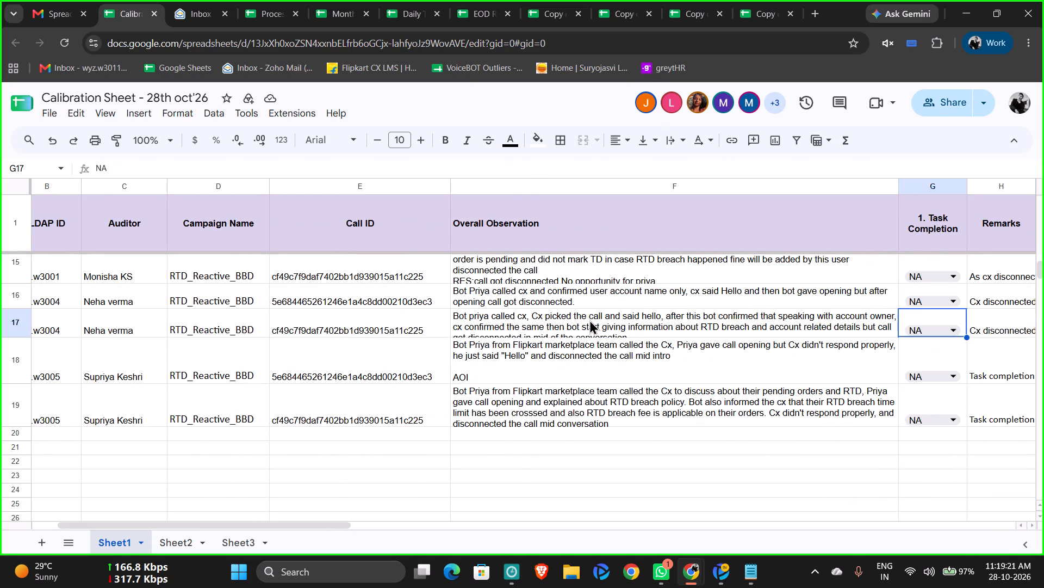
pyautogui.hotkey('shift', 'Right')
pyautogui.hotkey('shift', 'Right')
pyautogui.hotkey('shift', 'Right')
pyautogui.hotkey('shift', 'Right')
pyautogui.hotkey('shift', 'Right')
pyautogui.hotkey('shift', 'Right')
pyautogui.hotkey('shift', 'Right')
pyautogui.hotkey('shift', 'Right')
pyautogui.hotkey('shift', 'Right')
pyautogui.hotkey('shift', 'Right')
pyautogui.hotkey('shift', 'Right')
pyautogui.hotkey('shift', 'Right')
pyautogui.hotkey('shift', 'Right')
pyautogui.hotkey('shift', 'Right')
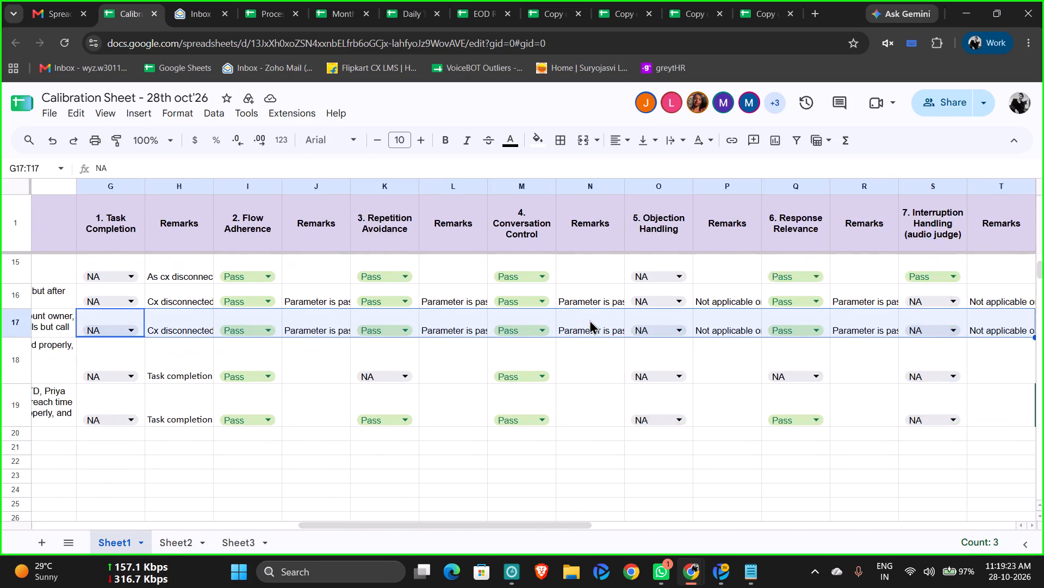
pyautogui.hotkey('shift', 'Right')
pyautogui.hotkey('shift', 'Right')
pyautogui.hotkey('shift', 'Right')
pyautogui.hotkey('shift', 'Right')
pyautogui.hotkey('shift', 'Right')
pyautogui.hotkey('shift', 'Right')
pyautogui.hotkey('shift', 'Right')
pyautogui.hotkey('shift', 'Right')
pyautogui.hotkey('shift', 'Right')
pyautogui.hotkey('shift', 'Right')
pyautogui.hotkey('shift', 'Right')
pyautogui.hotkey('shift', 'Right')
pyautogui.hotkey('shift', 'Right')
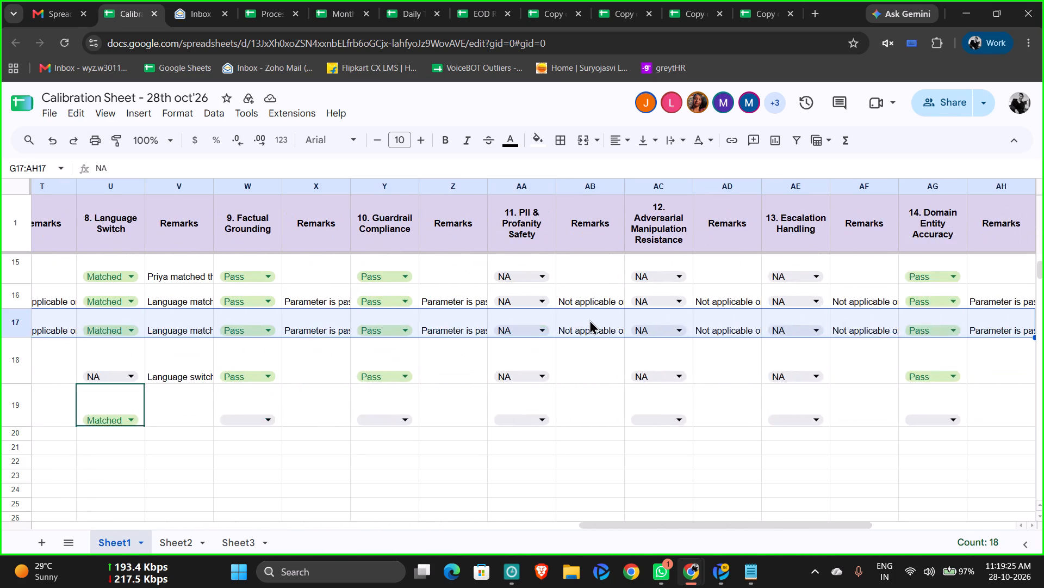
pyautogui.hotkey('shift', 'Right')
pyautogui.hotkey('shift', 'Right')
pyautogui.hotkey('shift', 'Right')
pyautogui.hotkey('shift', 'Right')
pyautogui.hotkey('shift', 'Right')
pyautogui.hotkey('shift', 'Right')
pyautogui.hotkey('shift', 'Right')
pyautogui.hotkey('shift', 'Right')
pyautogui.hotkey('shift', 'Right')
pyautogui.hotkey('shift', 'Right')
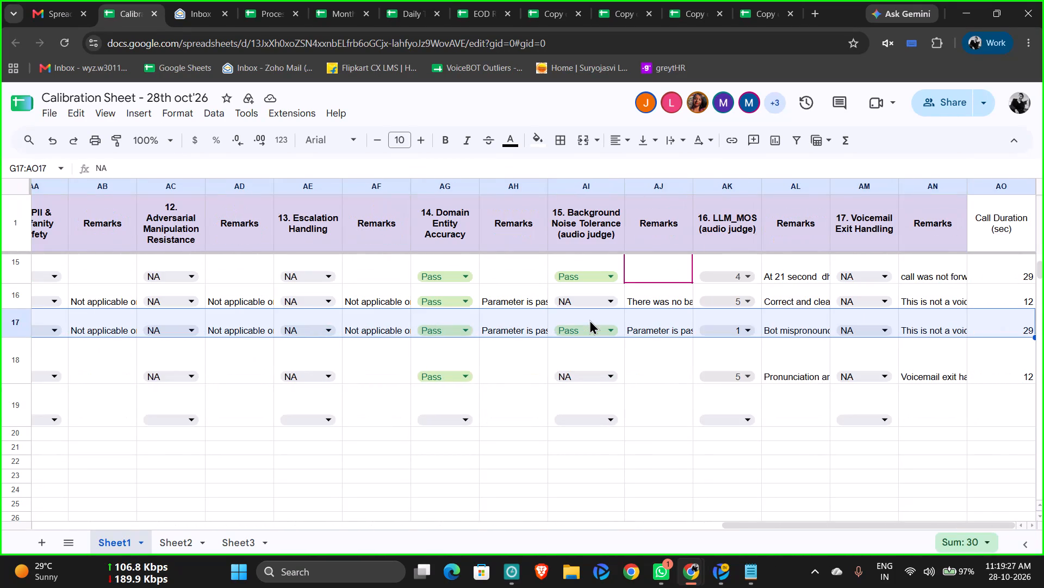
pyautogui.hotkey('ctrl', 'c')
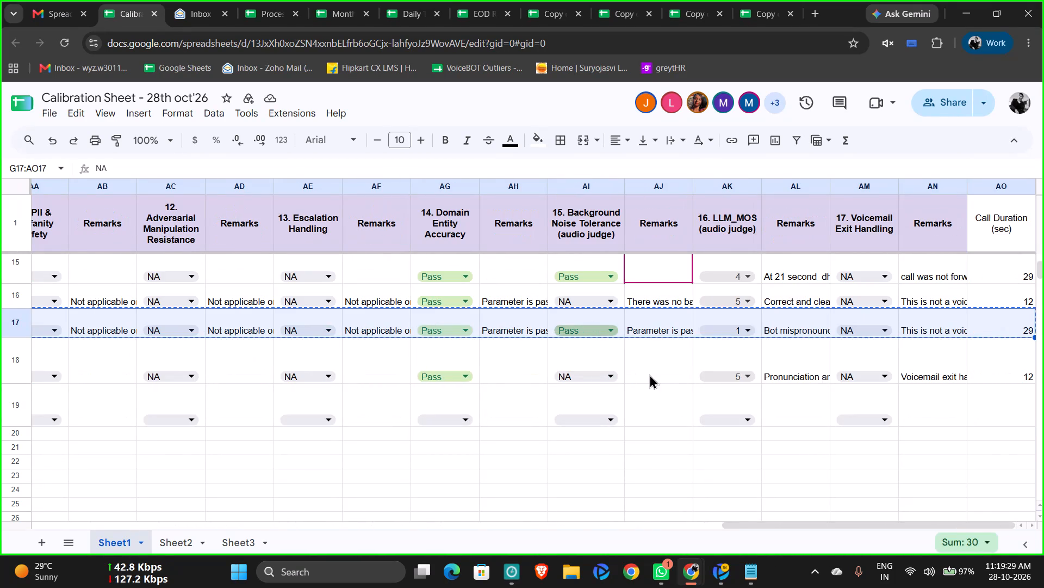
# Paste the copied row 17 ratings, remarks and call duration into row 5, starting at the Task Completion cell G5.
pyautogui.scroll(2, 790, 394)
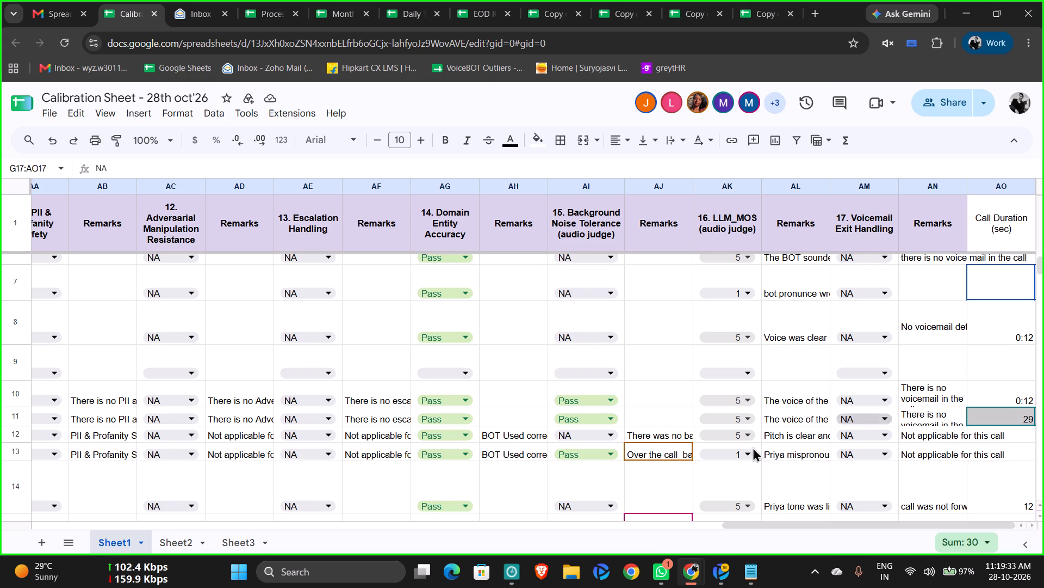
pyautogui.moveTo(800, 526); pyautogui.dragTo(125, 531)
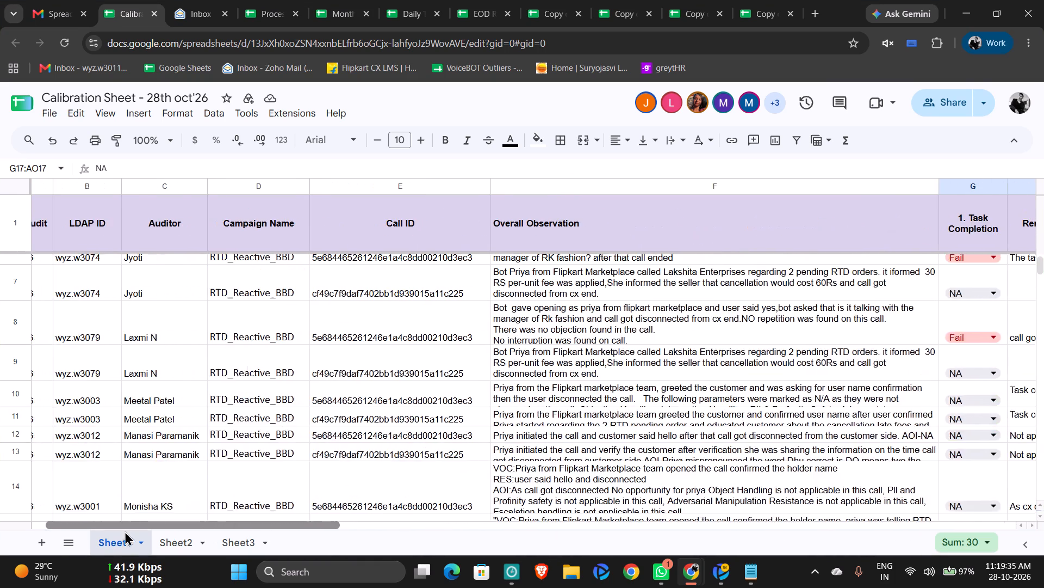
pyautogui.moveTo(125, 531); pyautogui.dragTo(48, 535)
pyautogui.scroll(2, 192, 369)
pyautogui.click(301, 371)
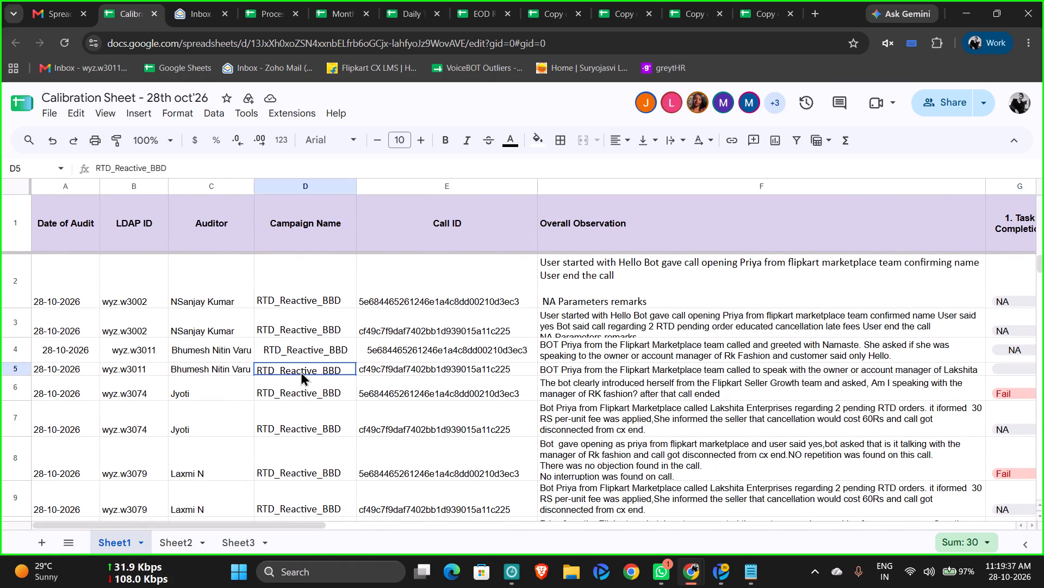
pyautogui.press('Right')
pyautogui.press('Right')
pyautogui.press('Right')
pyautogui.press('Right')
pyautogui.press('Right')
pyautogui.press('Left')
pyautogui.press('Left')
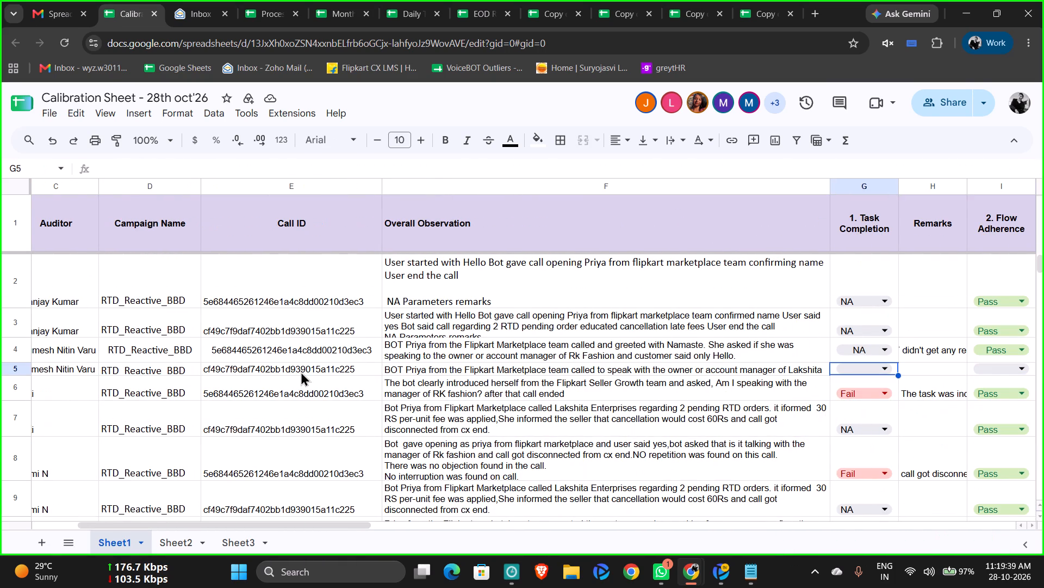
pyautogui.hotkey('ctrl', 'v')
# Review the pasted row 5 ratings and remarks across the parameters through Call Duration in AO5.
pyautogui.press('Right')
pyautogui.press('Right')
pyautogui.press('Right')
pyautogui.press('Right')
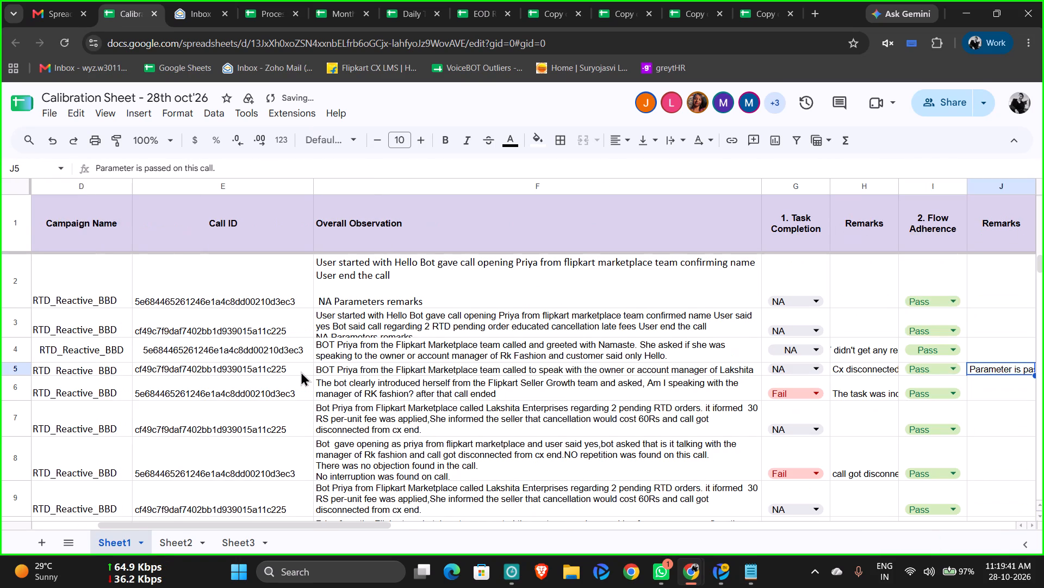
pyautogui.press('Right')
pyautogui.press('Right')
pyautogui.press('Right')
pyautogui.press('Right')
pyautogui.press('Right')
pyautogui.press('Right')
pyautogui.press('Right')
pyautogui.press('Right')
pyautogui.press('Right')
pyautogui.press('Right')
pyautogui.press('Right')
pyautogui.press('Right')
pyautogui.press('Right')
pyautogui.press('Right')
pyautogui.press('Right')
pyautogui.press('Right')
pyautogui.press('Right')
pyautogui.press('Right')
pyautogui.press('Right')
pyautogui.press('Right')
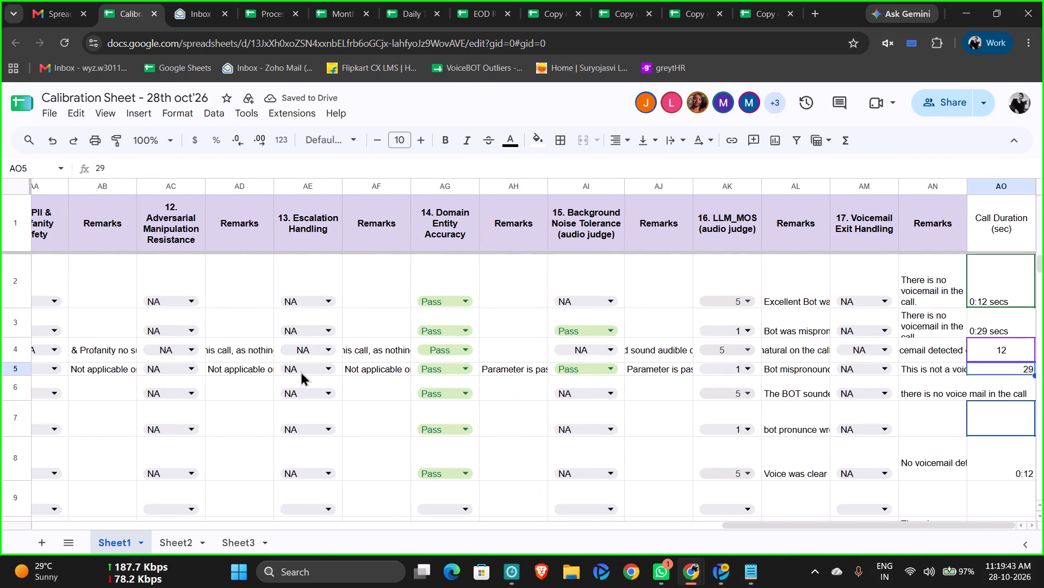
# Copy the Voicemail Exit Handling rating and remark from AM4:AN4 into AM5:AN5, replacing the pasted row 17 content.
pyautogui.press('Left')
pyautogui.press('Left')
pyautogui.press('Up')
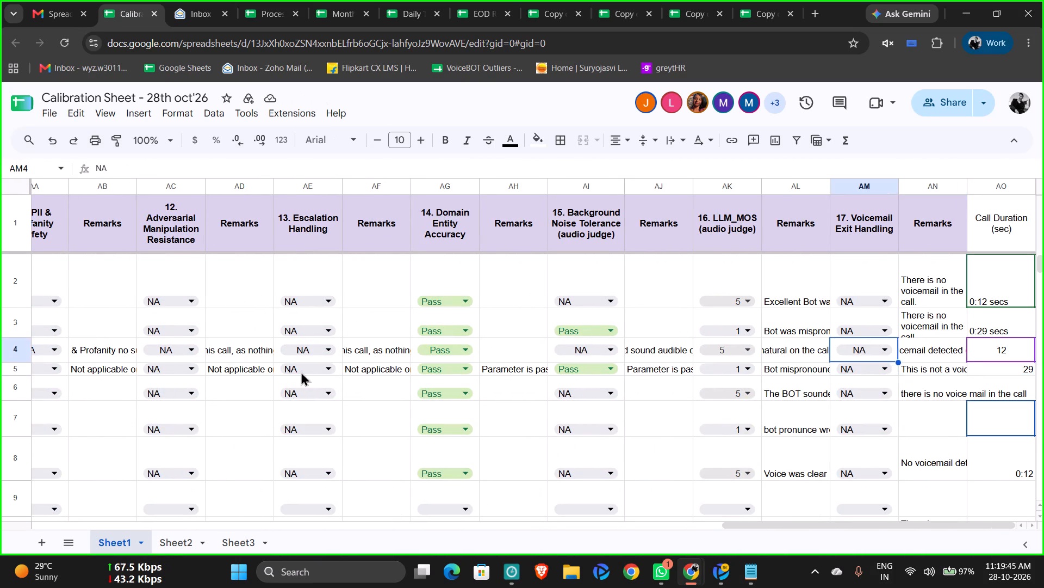
pyautogui.hotkey('shift', 'Right')
pyautogui.hotkey('shift', 'Right')
pyautogui.hotkey('shift', 'Left')
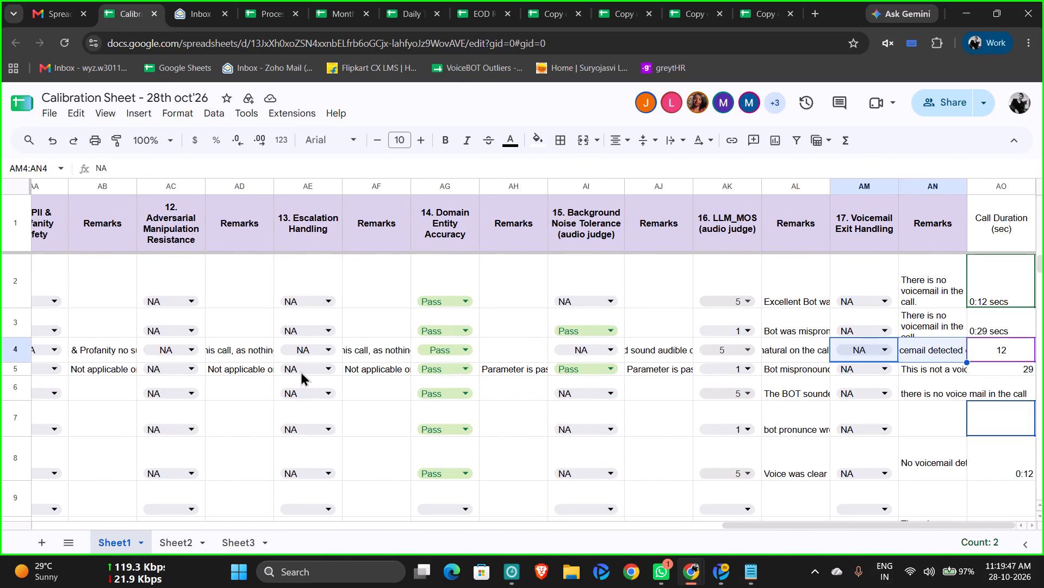
pyautogui.hotkey('ctrl', 'c')
pyautogui.press('Down')
pyautogui.hotkey('ctrl', 'v')
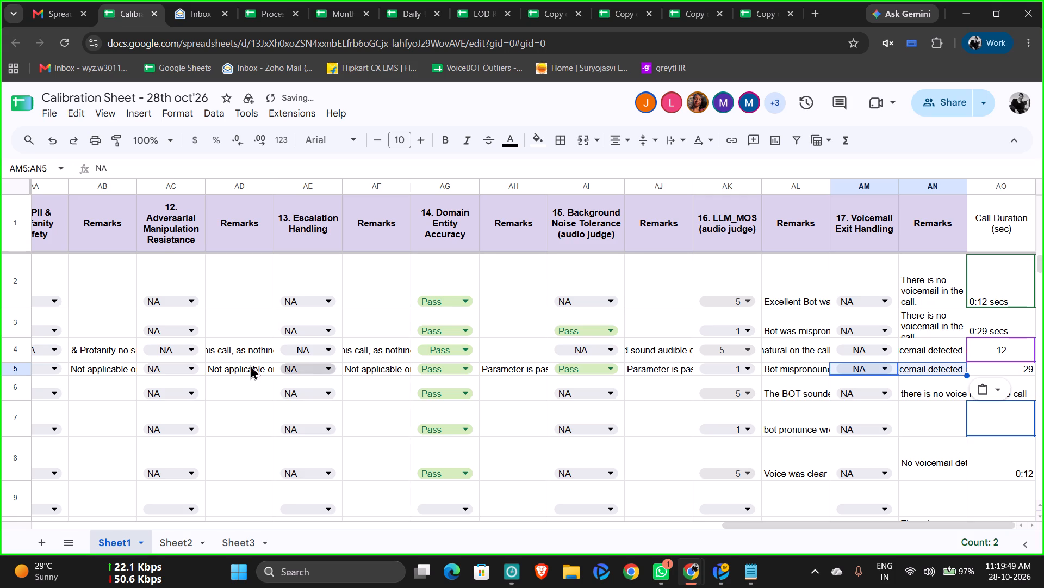
# Compare the LLM_MOS remarks in AL4 and AL5 and check the other entries across rows 4 and 5.
pyautogui.click(788, 356)
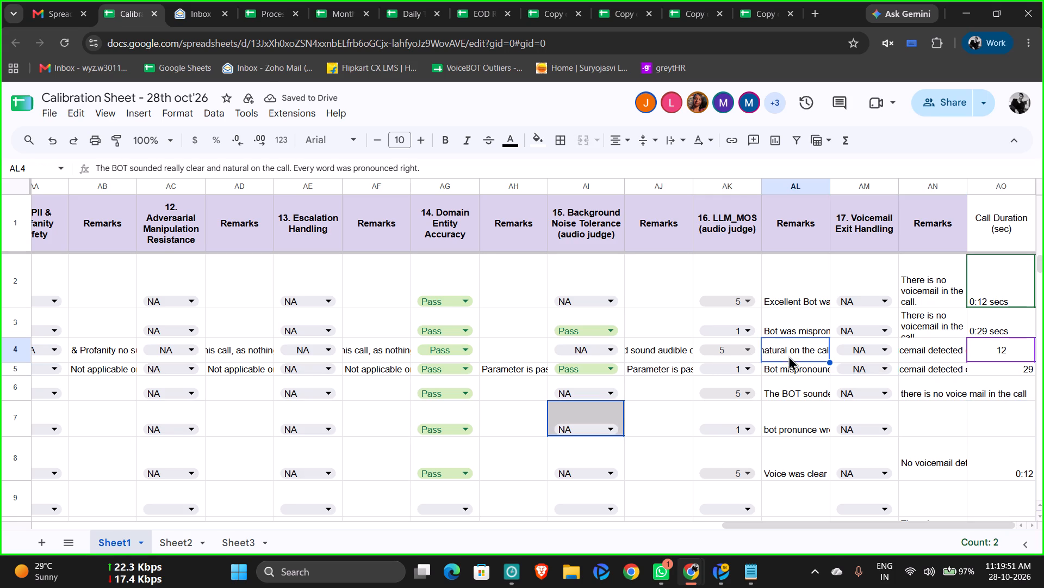
pyautogui.click(788, 367)
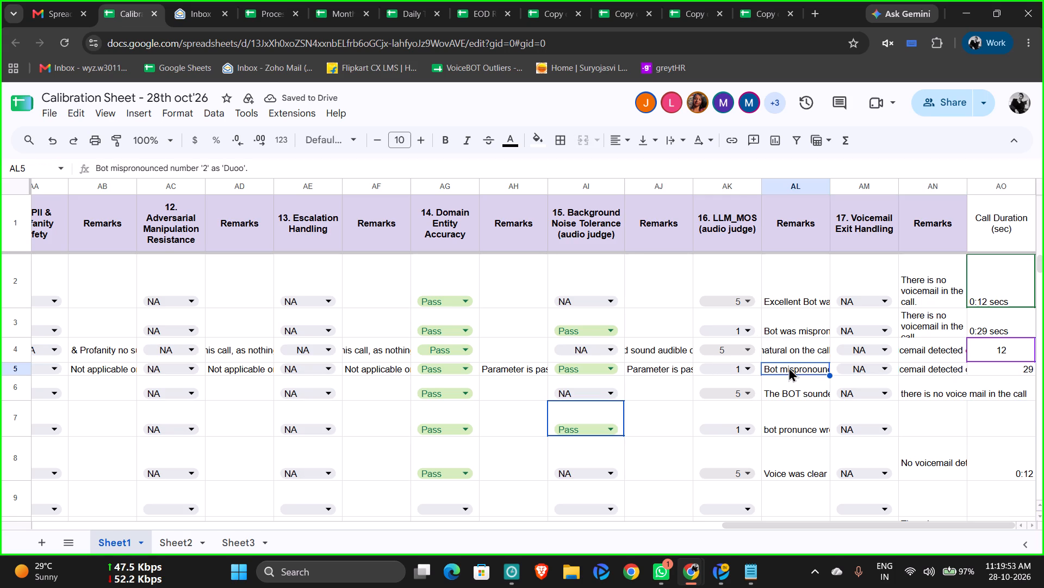
pyautogui.moveTo(799, 525); pyautogui.dragTo(404, 544)
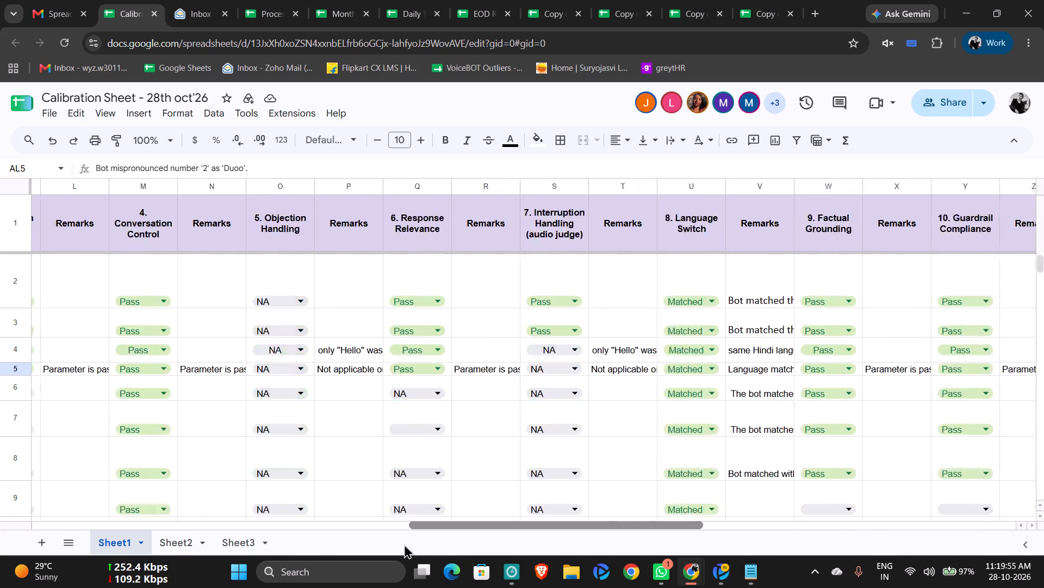
pyautogui.moveTo(404, 544); pyautogui.dragTo(760, 557)
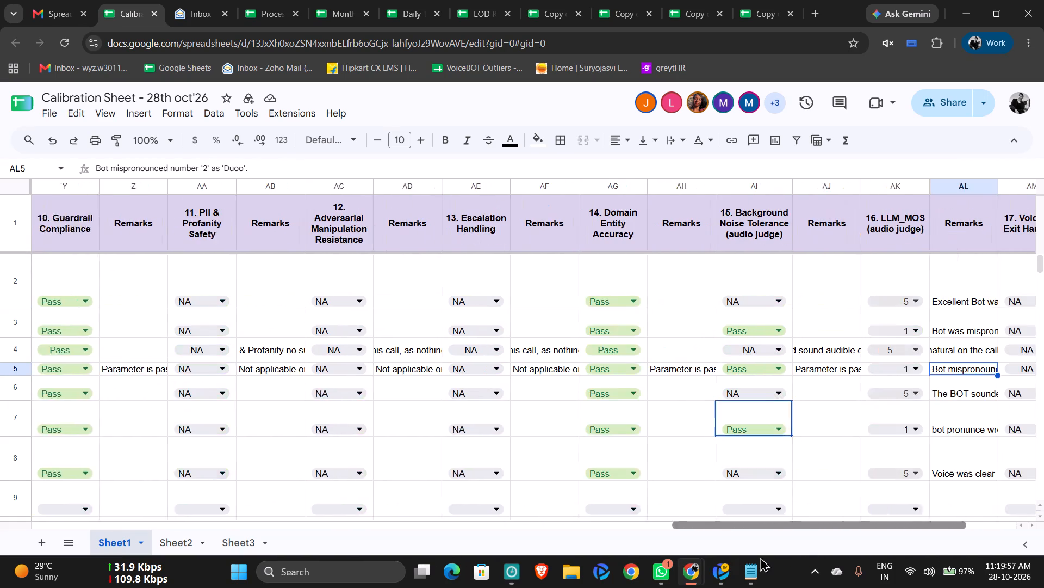
pyautogui.moveTo(760, 557); pyautogui.dragTo(800, 559)
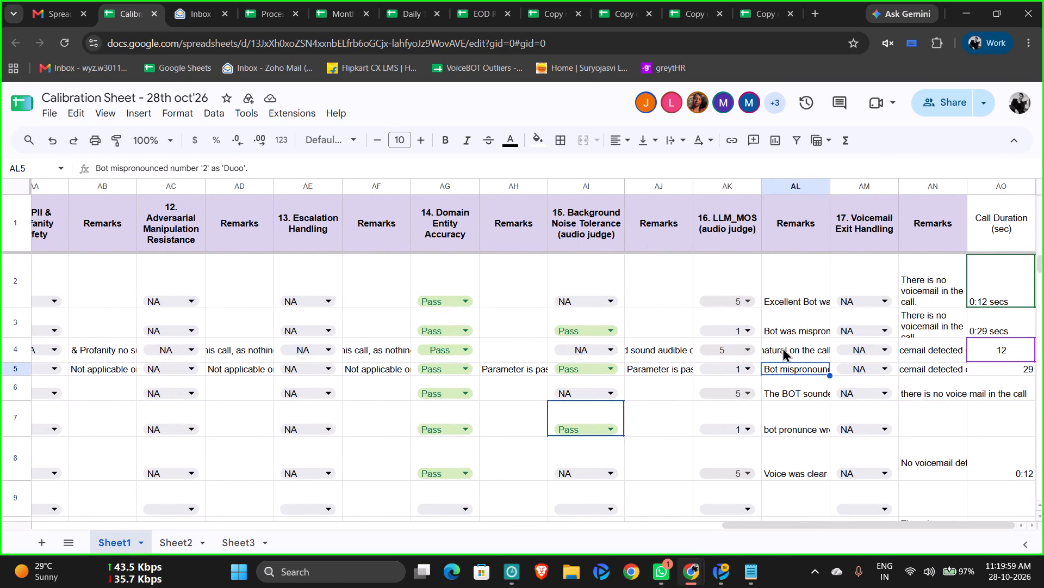
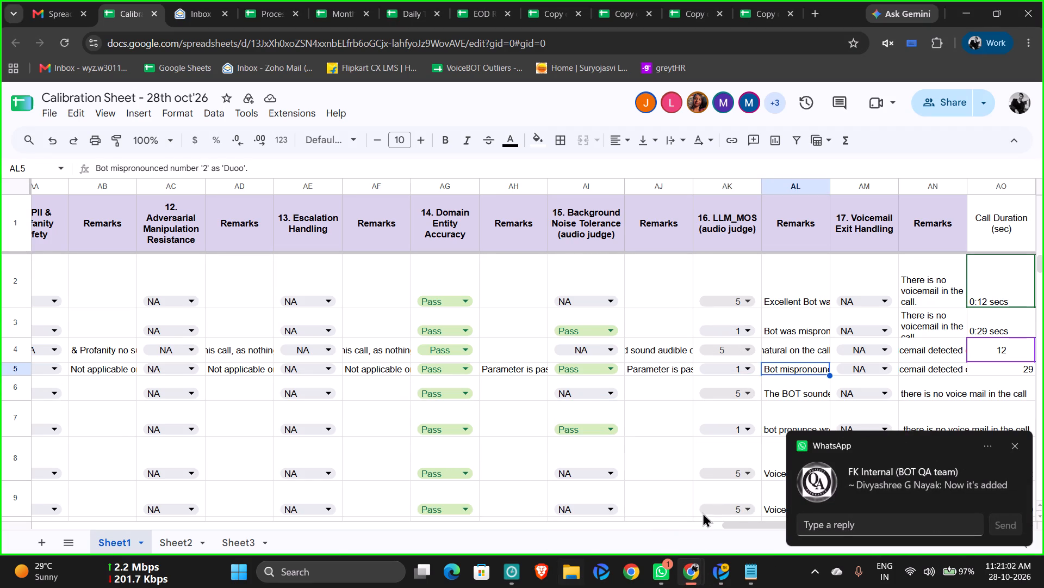
# Freeze the sheet's columns up to column C so the audit date, LDAP ID and auditor stay in view.
pyautogui.moveTo(750, 526); pyautogui.dragTo(0, 514)
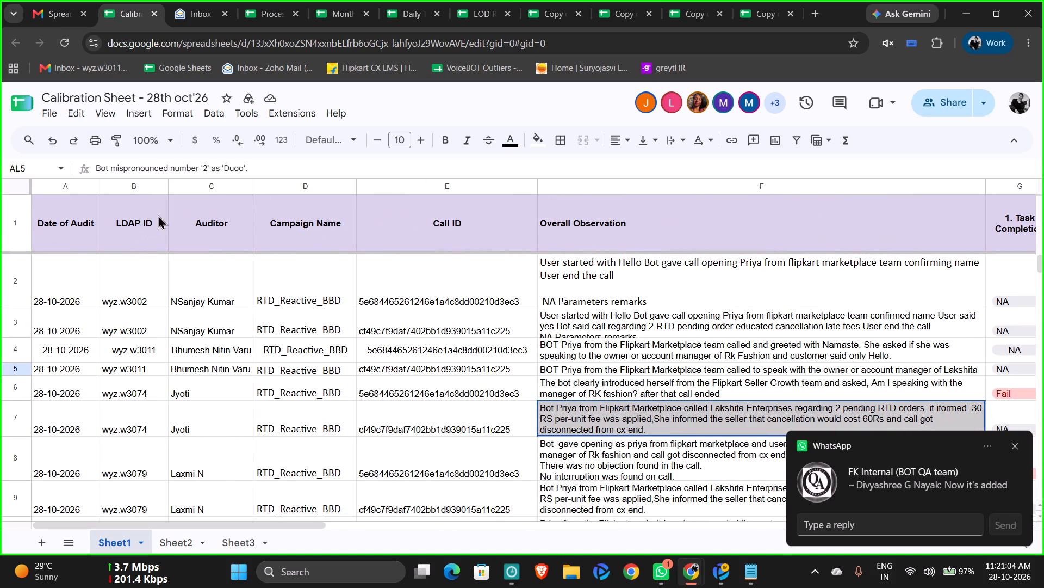
pyautogui.click(59, 188)
pyautogui.hotkey('shift', 'Right')
pyautogui.hotkey('shift', 'Right')
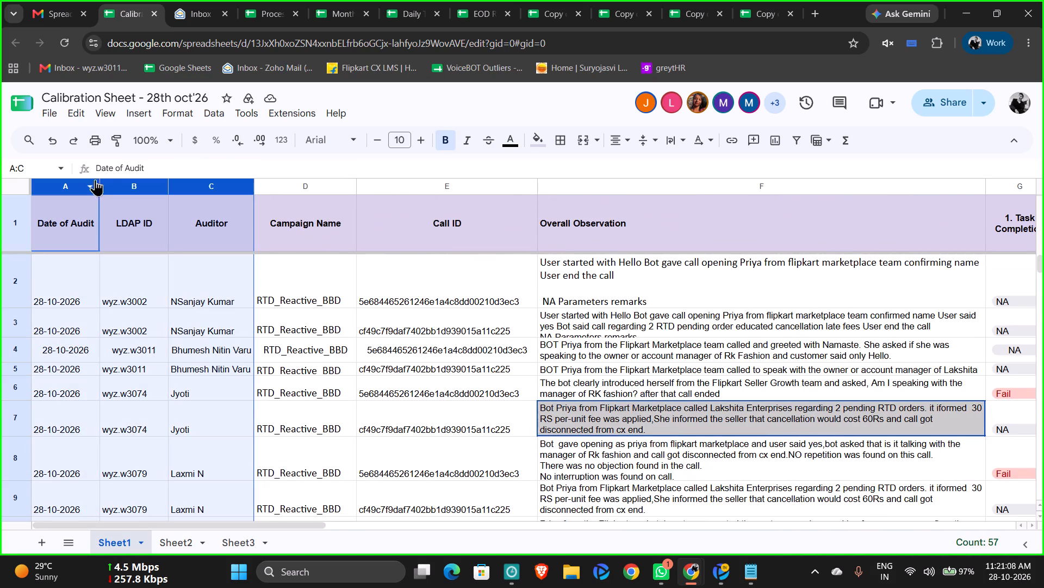
pyautogui.click(100, 120)
pyautogui.click(130, 157)
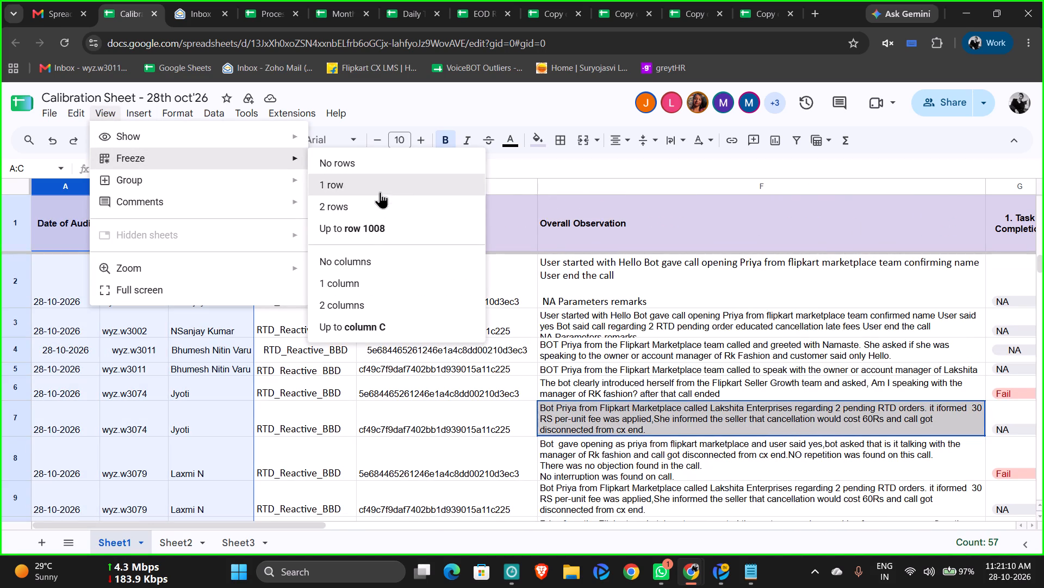
pyautogui.click(356, 328)
# For the LLM_MOS remark in AL5, copy "The BOT did not pronounce the number in the Hindi language correctly." from Bot Remark.txt in Notepad.
pyautogui.moveTo(353, 529); pyautogui.dragTo(857, 587)
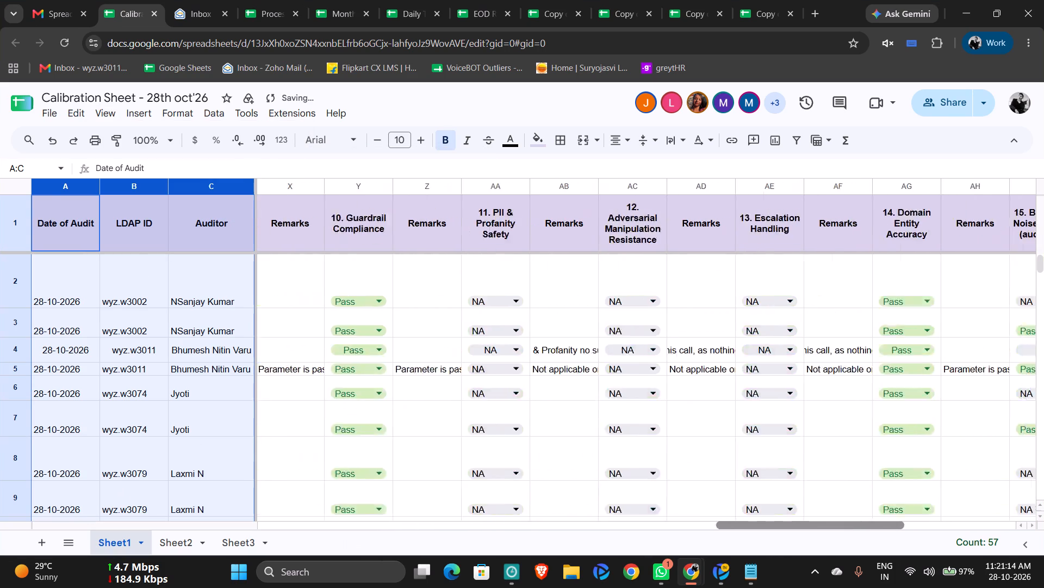
pyautogui.moveTo(857, 587); pyautogui.dragTo(1043, 587)
pyautogui.click(939, 373)
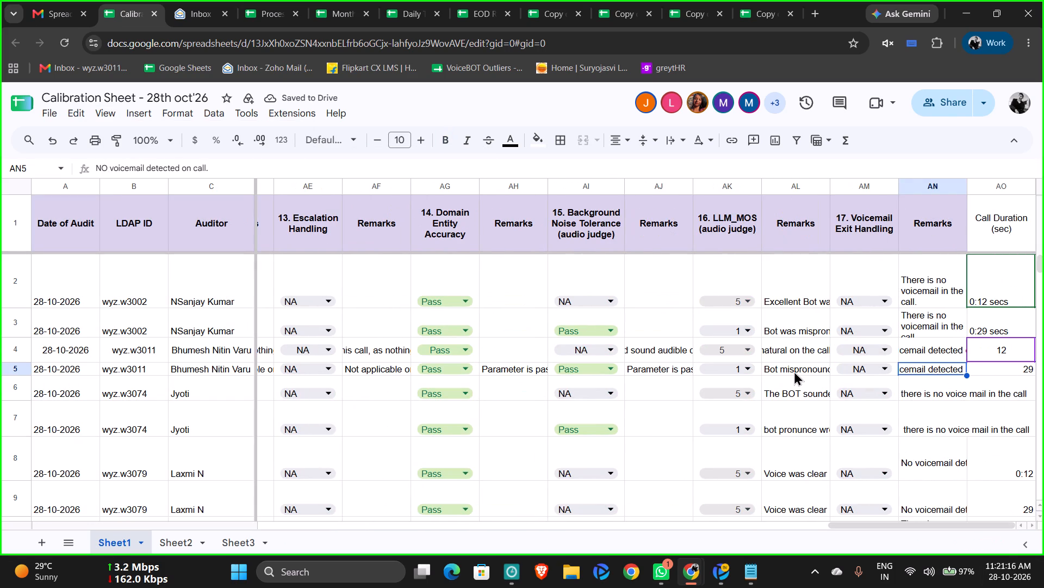
pyautogui.click(794, 371)
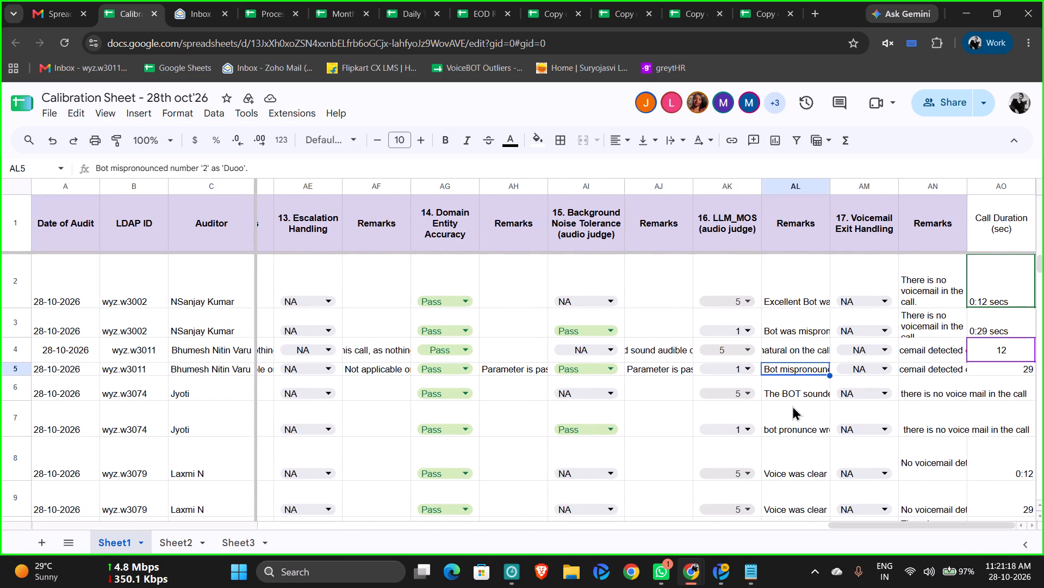
pyautogui.click(792, 406)
pyautogui.click(793, 371)
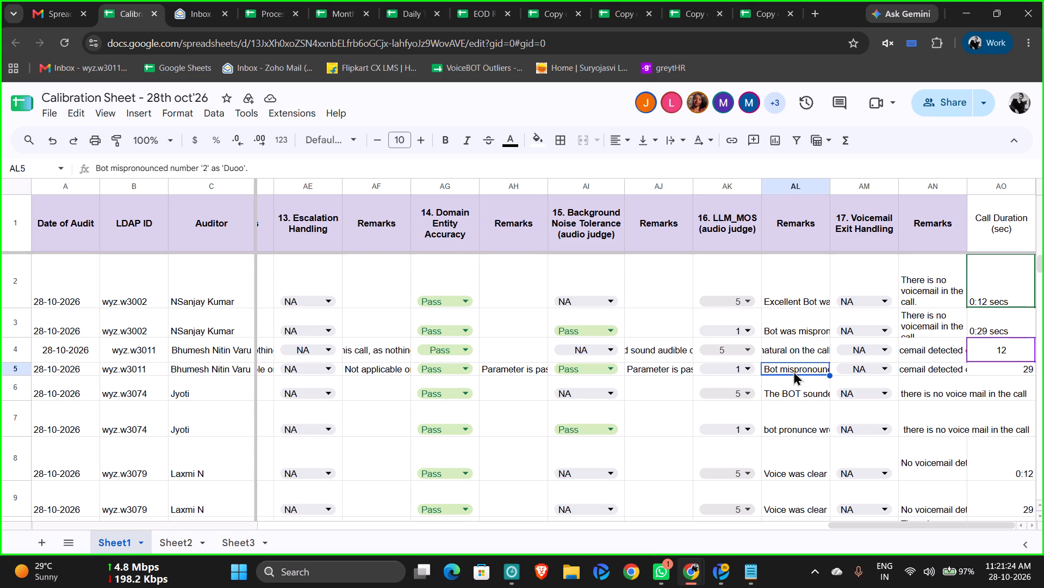
pyautogui.click(759, 577)
pyautogui.click(284, 117)
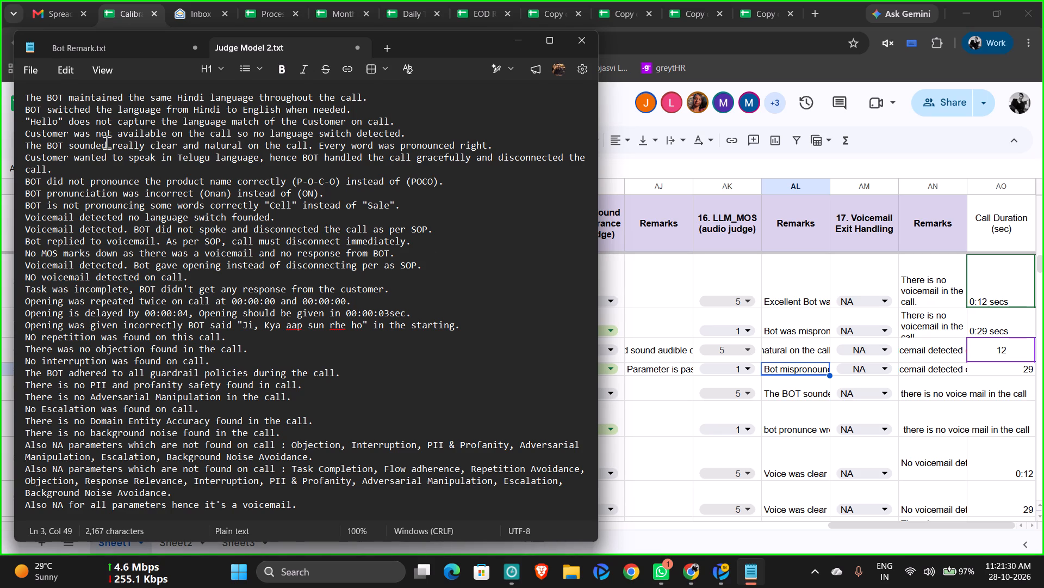
pyautogui.click(118, 48)
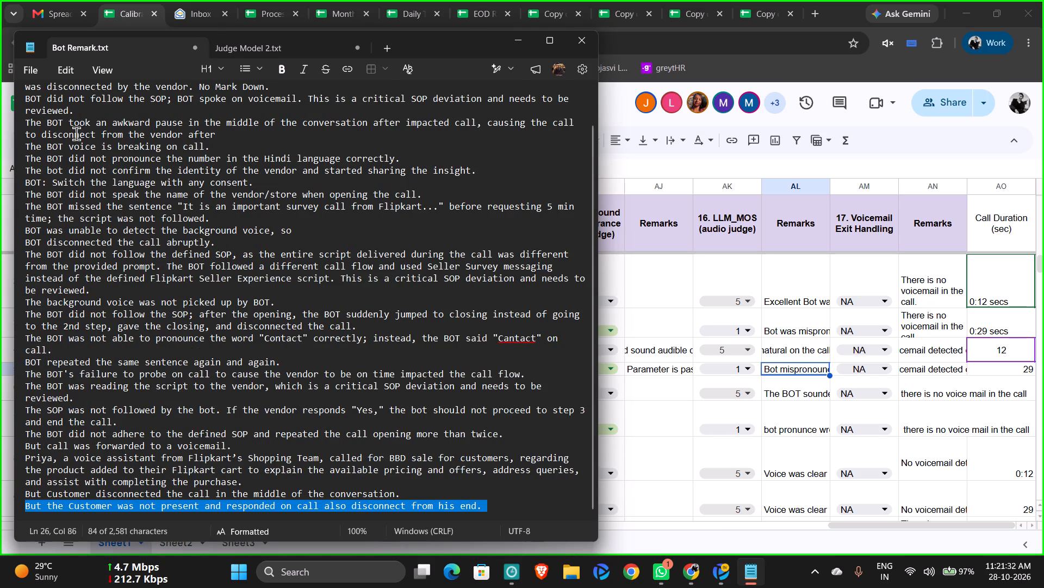
pyautogui.scroll(3, 122, 109)
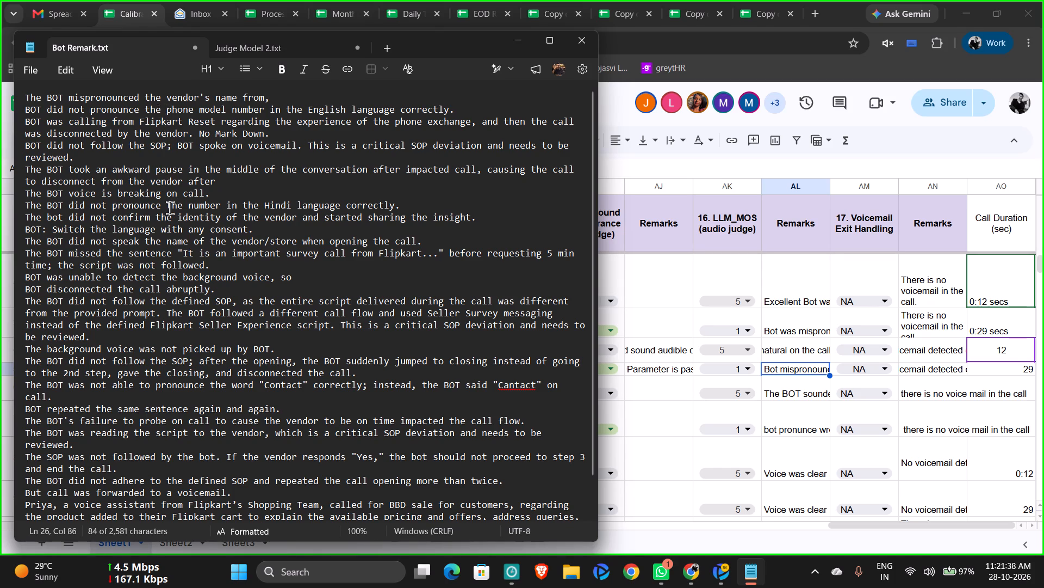
pyautogui.tripleClick(194, 205)
pyautogui.hotkey('ctrl', 'c')
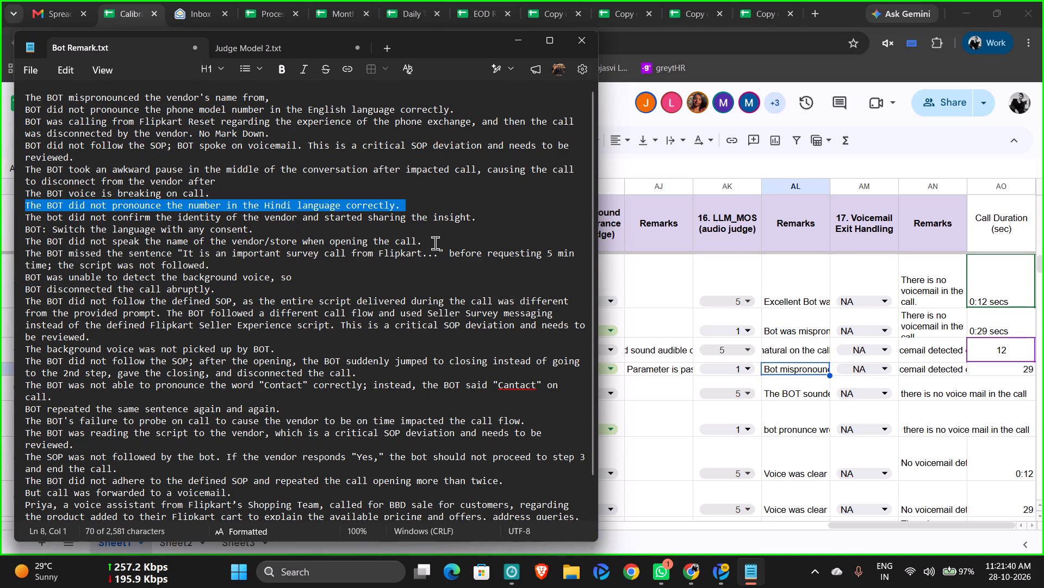
# Back in the Calibration Sheet, replace "Bot mispronounced number" in the AL5 remark with the copied sentence.
pyautogui.click(774, 396)
pyautogui.doubleClick(784, 367)
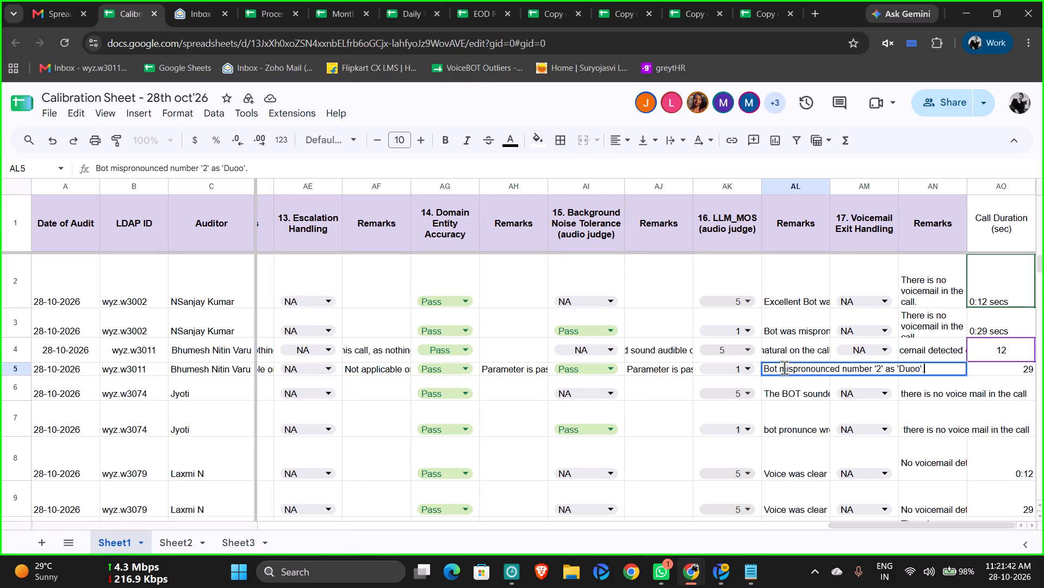
pyautogui.moveTo(871, 368); pyautogui.dragTo(750, 376)
pyautogui.hotkey('ctrl', 'v')
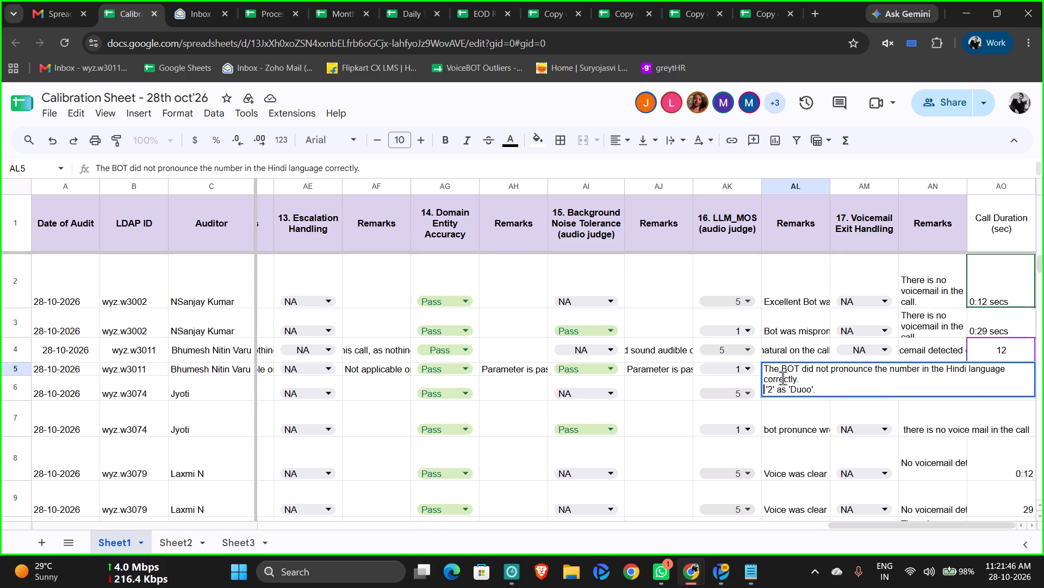
# Move "'2' as 'Duoo'." in the AL5 remark up directly after "correctly." and delete the duplicate text on the line below.
pyautogui.press('BackSpace')
pyautogui.press('BackSpace')
pyautogui.press('Right')
pyautogui.press('BackSpace')
pyautogui.press('BackSpace')
pyautogui.hotkey('shift', 'Right')
pyautogui.hotkey('shift', 'Right')
pyautogui.hotkey('shift', 'Right')
pyautogui.hotkey('shift', 'Right')
pyautogui.hotkey('shift', 'Right')
pyautogui.hotkey('shift', 'Right')
pyautogui.hotkey('shift', 'Right')
pyautogui.hotkey('shift', 'Right')
pyautogui.hotkey('shift', 'Right')
pyautogui.hotkey('shift', 'Right')
pyautogui.hotkey('shift', 'Right')
pyautogui.hotkey('shift', 'Right')
pyautogui.hotkey('shift', 'Right')
pyautogui.hotkey('shift', 'Right')
pyautogui.hotkey('shift', 'Right')
pyautogui.hotkey('shift', 'Right')
pyautogui.hotkey('shift', 'Right')
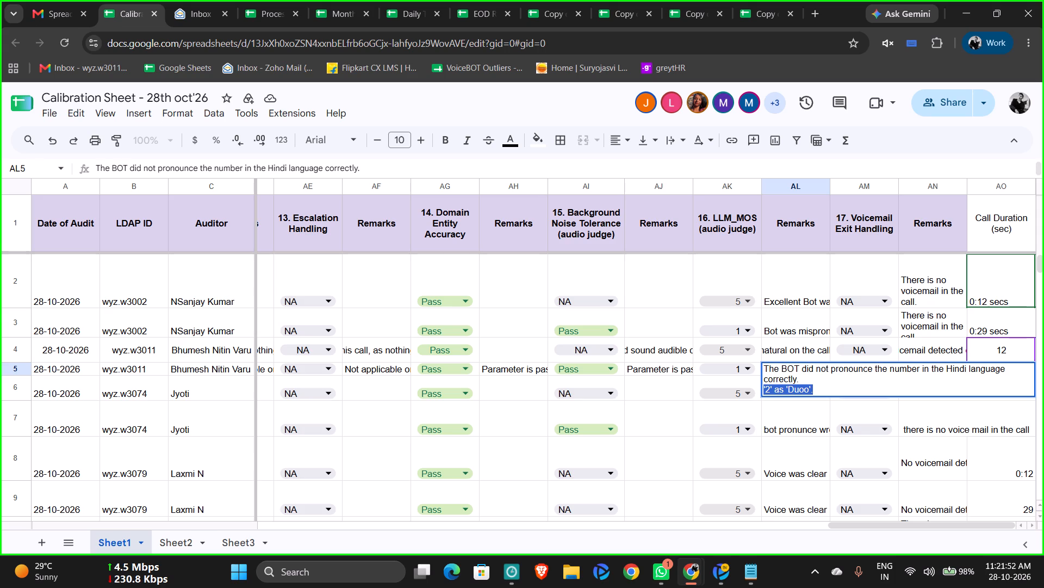
pyautogui.hotkey('ctrl', 'c')
pyautogui.press('Up')
pyautogui.hotkey('ctrl', 'v')
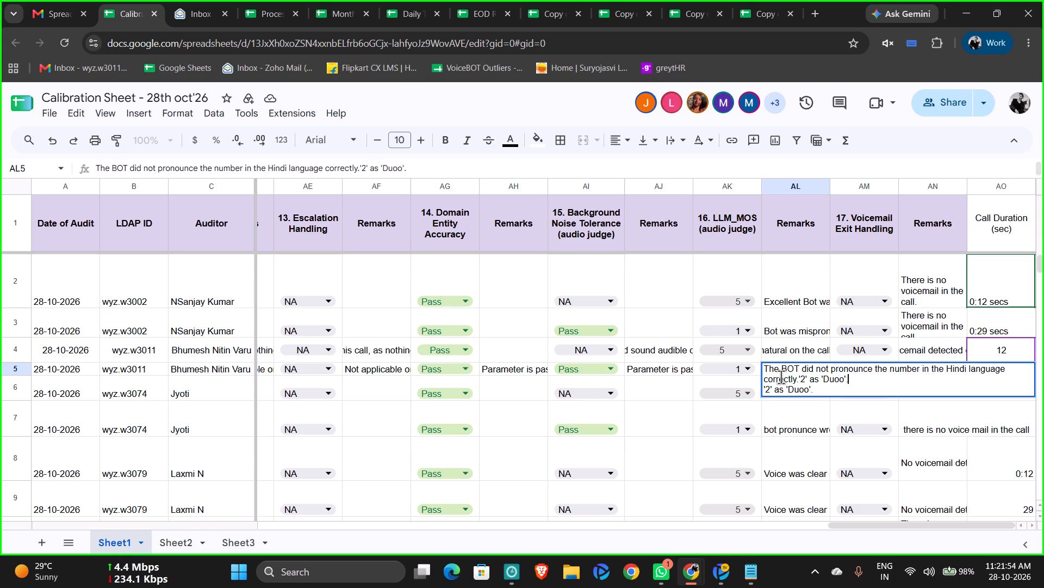
pyautogui.press('Down')
pyautogui.press('BackSpace')
pyautogui.press('BackSpace')
pyautogui.press('BackSpace')
pyautogui.press('BackSpace')
pyautogui.press('BackSpace')
pyautogui.press('BackSpace')
pyautogui.press('BackSpace')
pyautogui.press('BackSpace')
pyautogui.press('BackSpace')
pyautogui.press('BackSpace')
pyautogui.press('BackSpace')
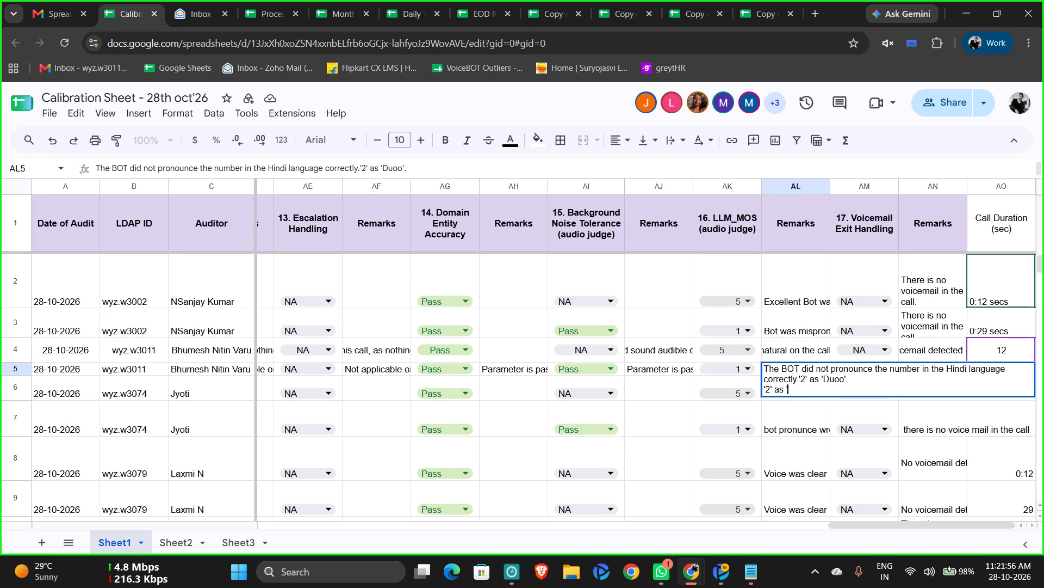
pyautogui.press('BackSpace')
pyautogui.press('BackSpace')
pyautogui.press('BackSpace')
pyautogui.press('BackSpace')
pyautogui.press('BackSpace')
# Put 2 and Duoo in double quotes instead of single quotes in the AL5 remark, dropping the final full stop.
pyautogui.click(852, 377)
pyautogui.press('BackSpace')
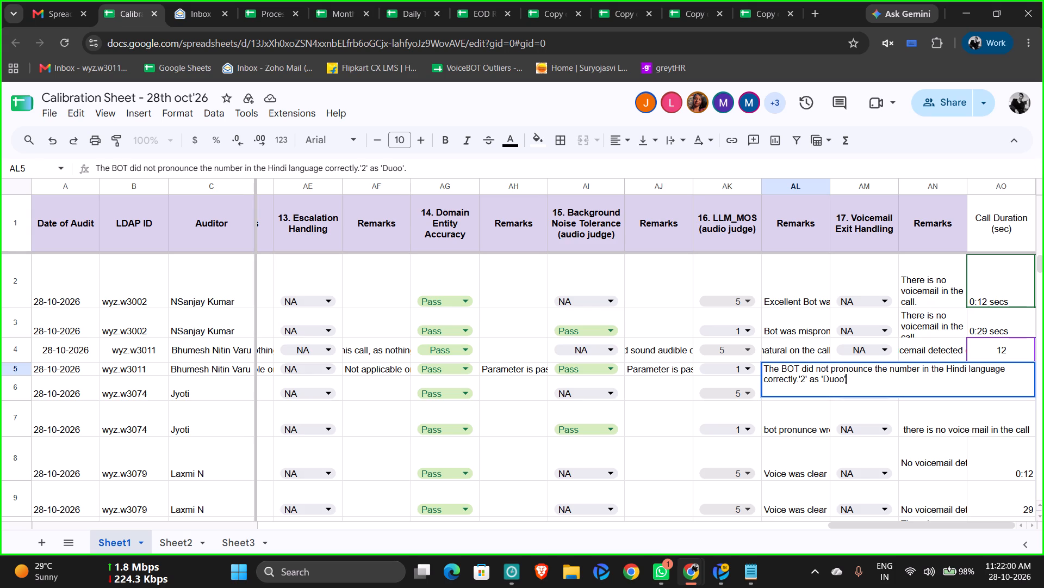
pyautogui.press('BackSpace')
pyautogui.hotkey('shift', '"')
pyautogui.press('Left')
pyautogui.press('Left')
pyautogui.press('Left')
pyautogui.press('Left')
pyautogui.press('Left')
pyautogui.press('Left')
pyautogui.press('Right')
pyautogui.press('BackSpace')
pyautogui.hotkey('shift', '"')
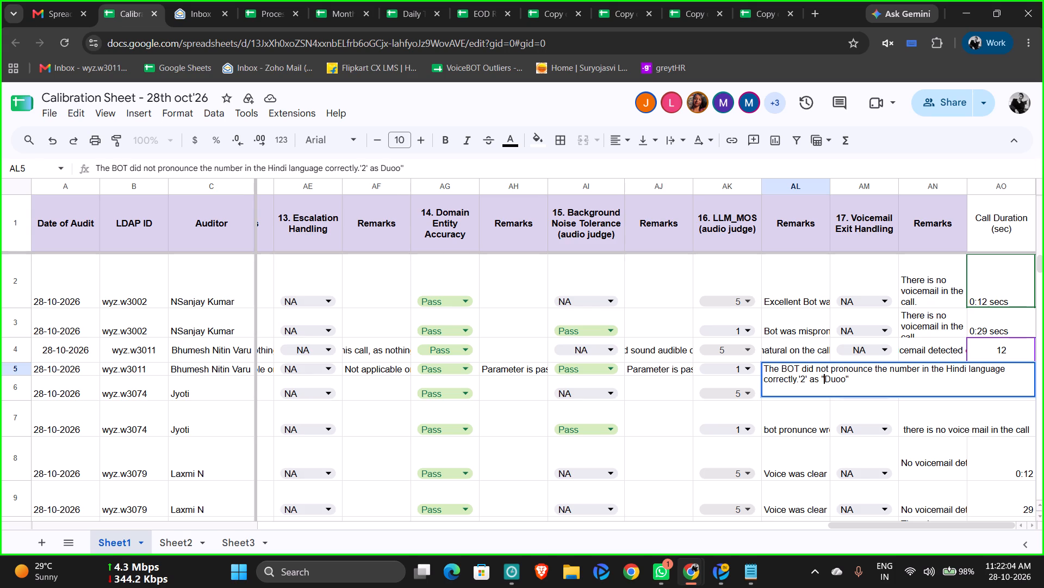
pyautogui.press('Left')
pyautogui.press('Left')
pyautogui.press('Left')
pyautogui.press('Left')
pyautogui.press('Left')
pyautogui.press('BackSpace')
pyautogui.hotkey('shift', '"')
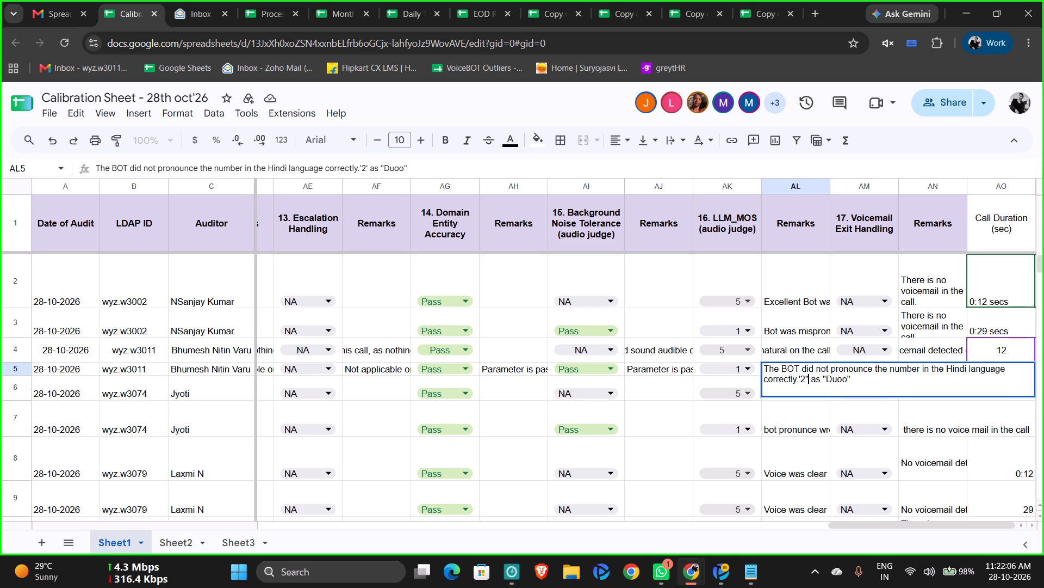
pyautogui.press('Left')
pyautogui.press('Left')
pyautogui.press('Left')
pyautogui.press('Right')
pyautogui.press('BackSpace')
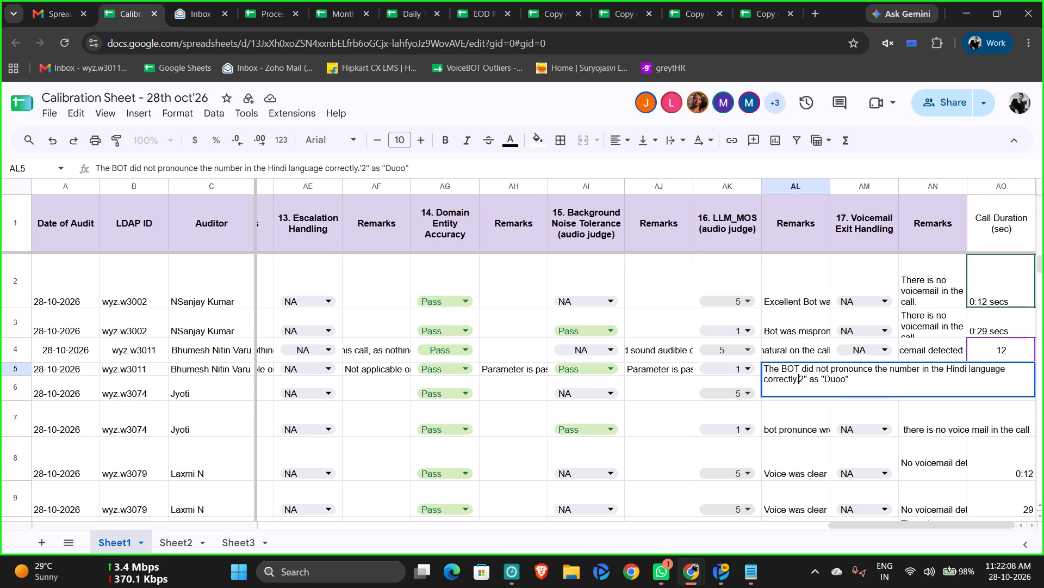
pyautogui.hotkey('shift', '"')
pyautogui.press('Left')
pyautogui.press('Left')
pyautogui.press('Right')
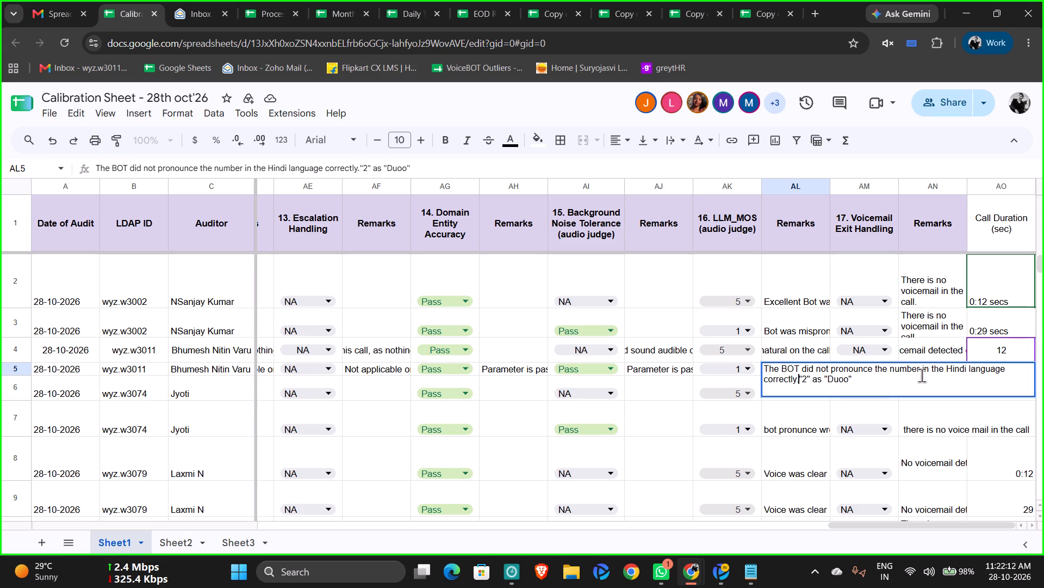
# Replace the wording "in the Hindi language" in the AL5 remark with "on call".
pyautogui.doubleClick(954, 373)
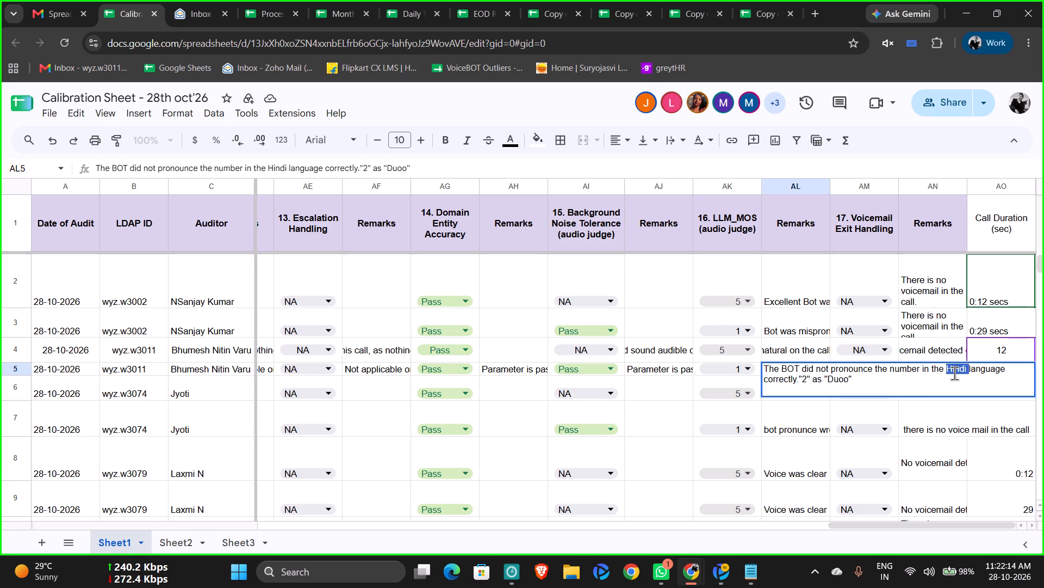
pyautogui.press('Left')
pyautogui.press('Left')
pyautogui.press('Left')
pyautogui.press('Right')
pyautogui.press('Right')
pyautogui.press('Left')
pyautogui.press('Left')
pyautogui.press('Left')
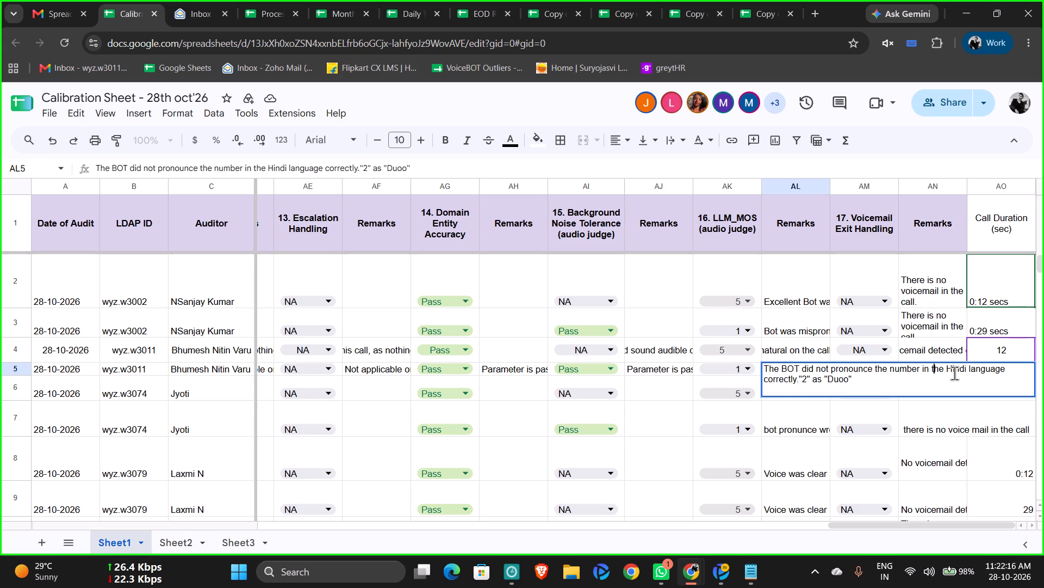
pyautogui.press('Left')
pyautogui.press('Left')
pyautogui.press('Left')
pyautogui.hotkey('shift', 'Right')
pyautogui.press('Left')
pyautogui.hotkey('shift', 'Right')
pyautogui.hotkey('shift', 'Right')
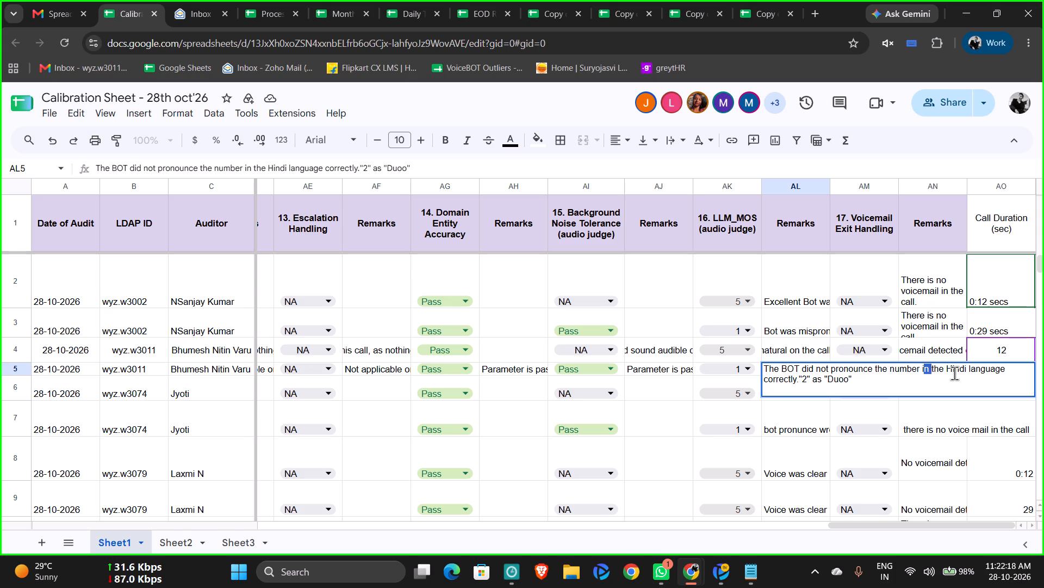
pyautogui.press('Left')
pyautogui.press('Left')
pyautogui.press('Right')
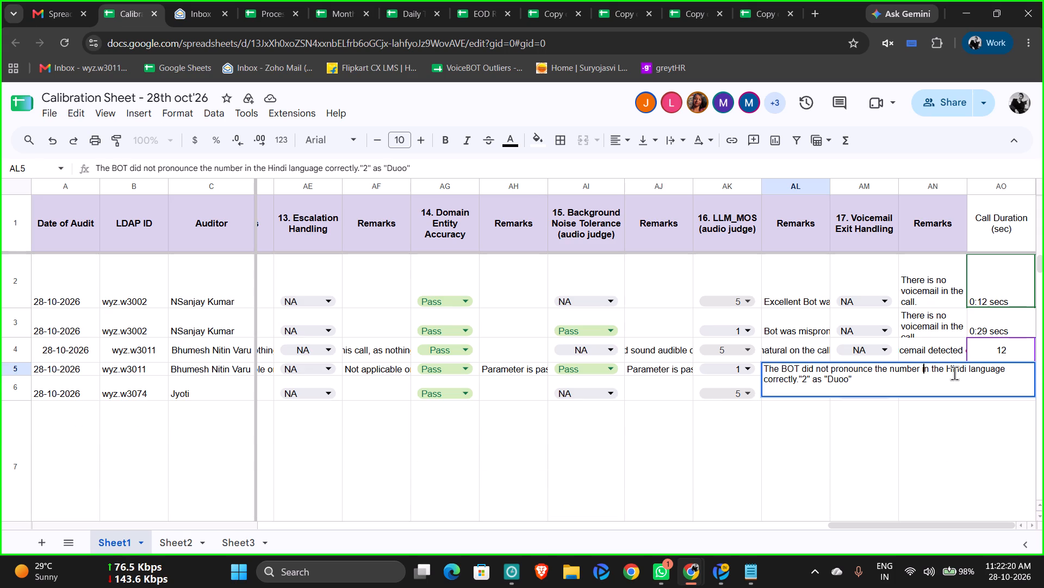
pyautogui.hotkey('shift', 'Right')
pyautogui.hotkey('shift', 'Right')
pyautogui.hotkey('shift', 'Right')
pyautogui.hotkey('shift', 'Right')
pyautogui.hotkey('shift', 'Right')
pyautogui.hotkey('shift', 'Right')
pyautogui.hotkey('shift', 'Right')
pyautogui.hotkey('shift', 'Right')
pyautogui.hotkey('shift', 'Right')
pyautogui.hotkey('shift', 'Right')
pyautogui.hotkey('shift', 'Right')
pyautogui.hotkey('shift', 'Right')
pyautogui.hotkey('shift', 'Right')
pyautogui.hotkey('shift', 'Right')
pyautogui.hotkey('shift', 'Right')
pyautogui.hotkey('shift', 'Right')
pyautogui.hotkey('shift', 'Right')
pyautogui.hotkey('shift', 'Right')
pyautogui.hotkey('shift', 'Right')
pyautogui.hotkey('shift', 'Right')
pyautogui.hotkey('shift', 'Right')
pyautogui.hotkey('shift', 'Right')
pyautogui.hotkey('shift', 'Right')
pyautogui.hotkey('shift', 'Right')
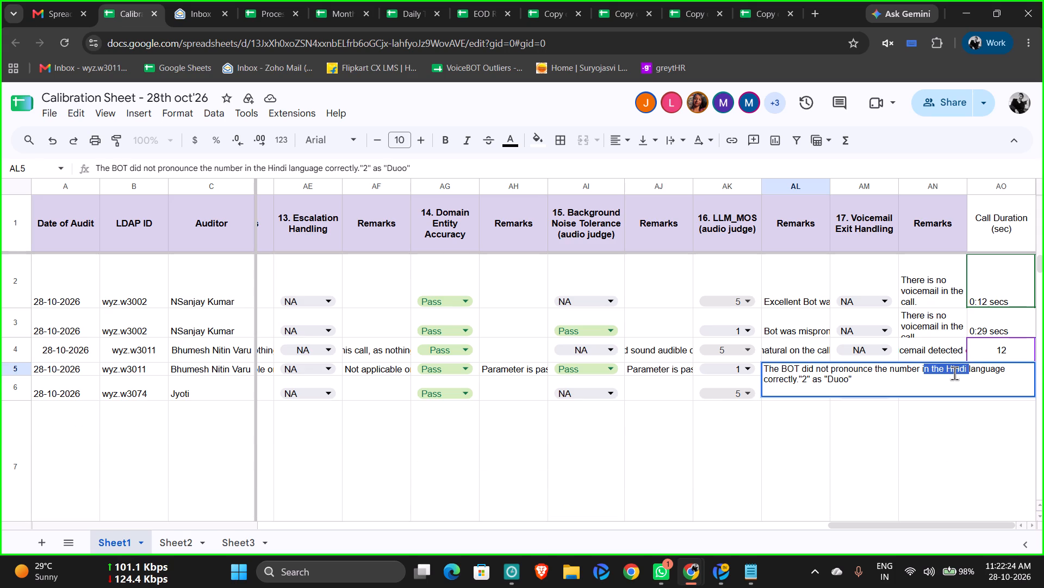
pyautogui.hotkey('shift', 'Left')
pyautogui.hotkey('shift', 'Left')
pyautogui.hotkey('shift', 'Left')
pyautogui.hotkey('shift', 'Left')
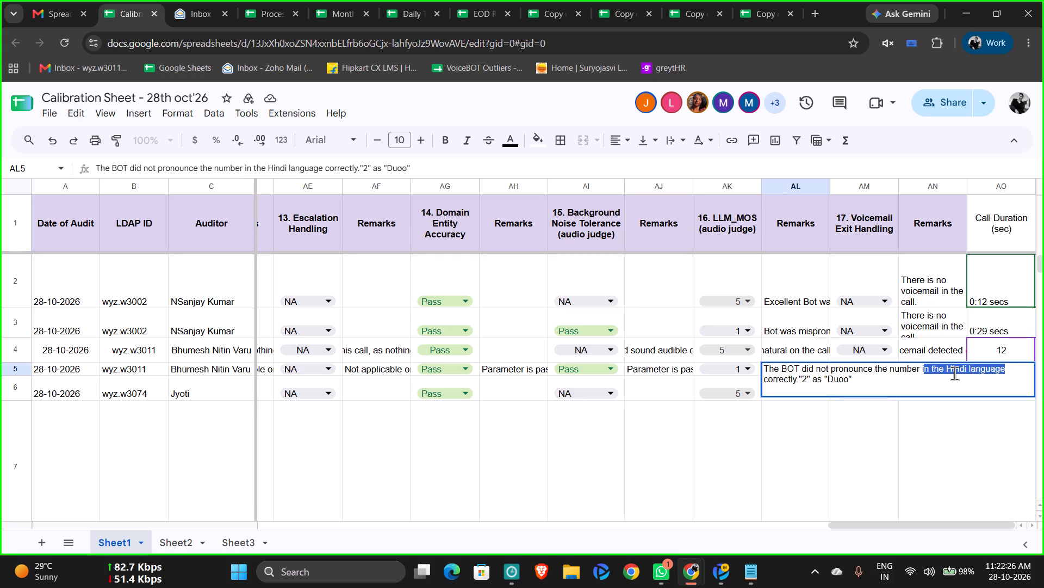
pyautogui.write('on call')
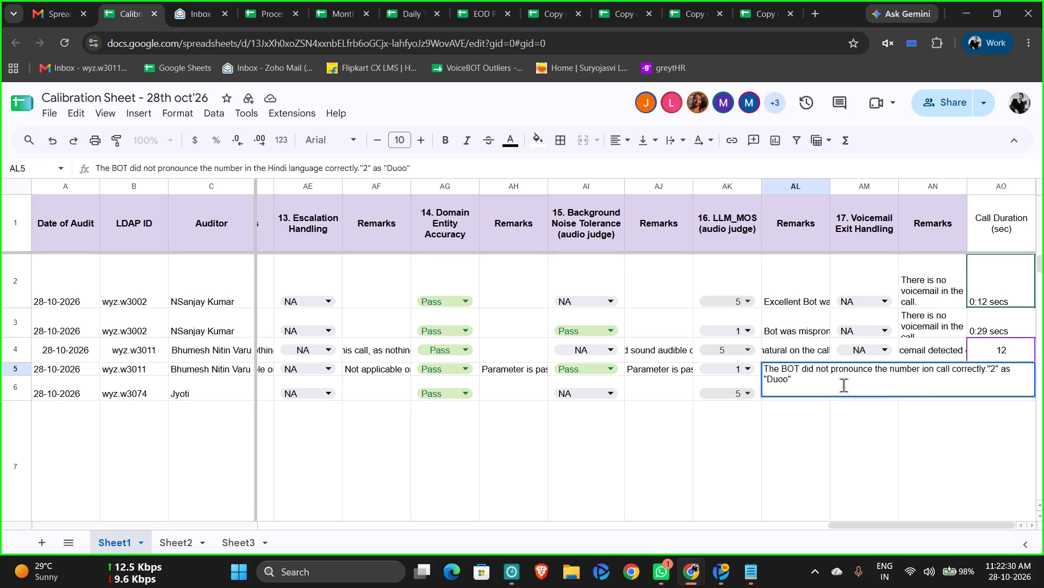
# Replace the full stop after "correctly" in the AL5 remark with a comma.
pyautogui.click(990, 367)
pyautogui.press('Left')
pyautogui.press('Left')
pyautogui.press('Right')
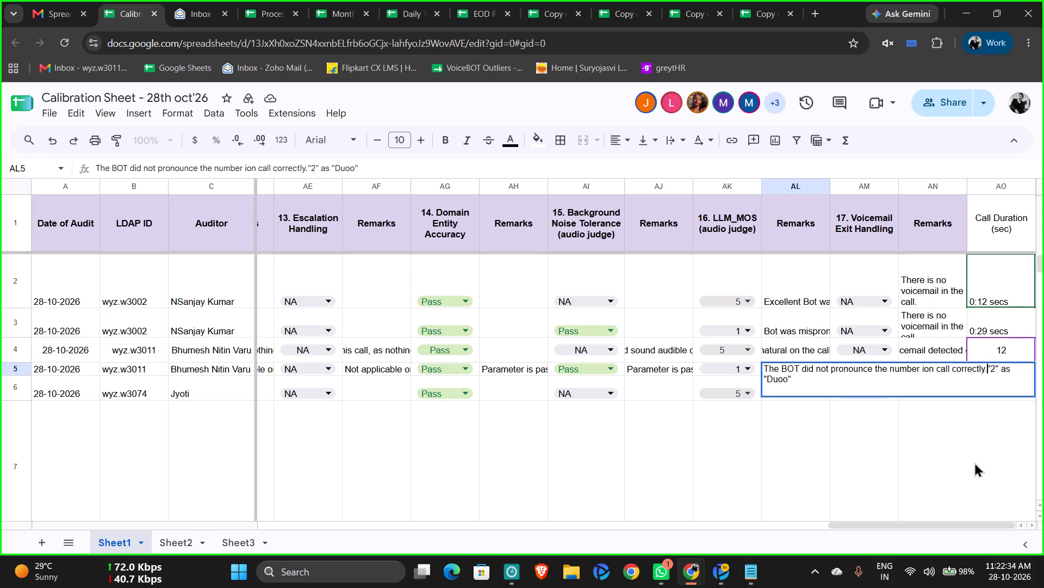
pyautogui.press('BackSpace')
pyautogui.press(',')
# End the AL5 remark with a full stop after "Duoo" and commit the cell.
pyautogui.click(823, 387)
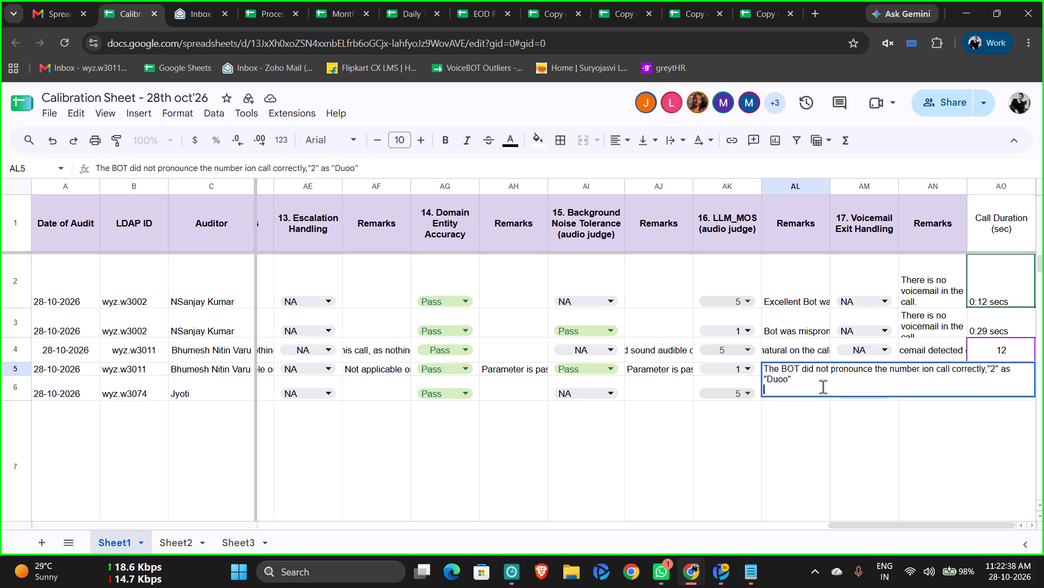
pyautogui.scroll(1, 823, 387)
pyautogui.click(819, 375)
pyautogui.press('.')
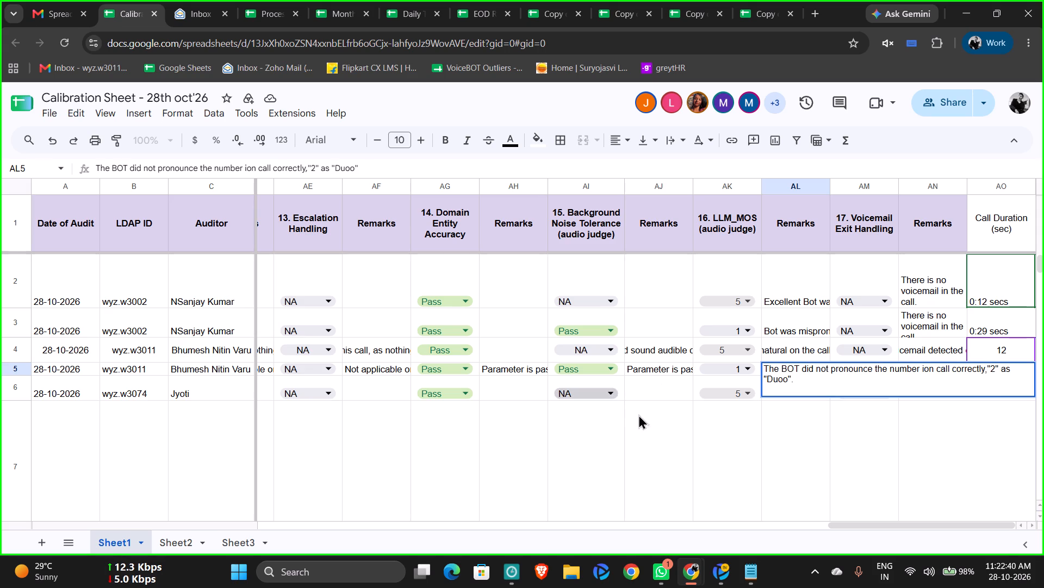
pyautogui.click(763, 457)
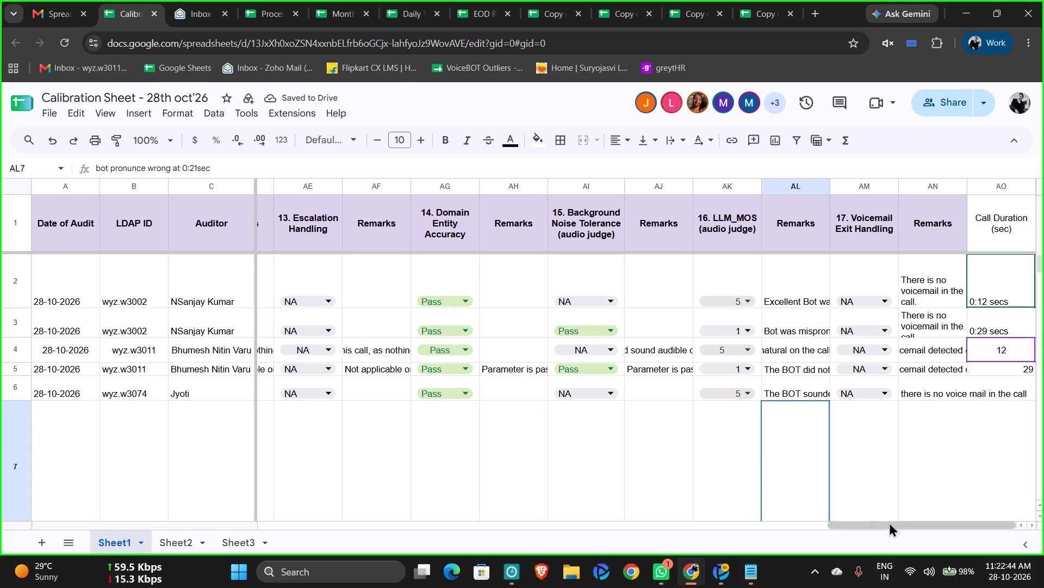
# Replace the Background Noise Tolerance remark in AJ5 with "There is no background noise found in the call." copied from the Judge Model 2.txt notes.
pyautogui.moveTo(889, 522); pyautogui.dragTo(303, 532)
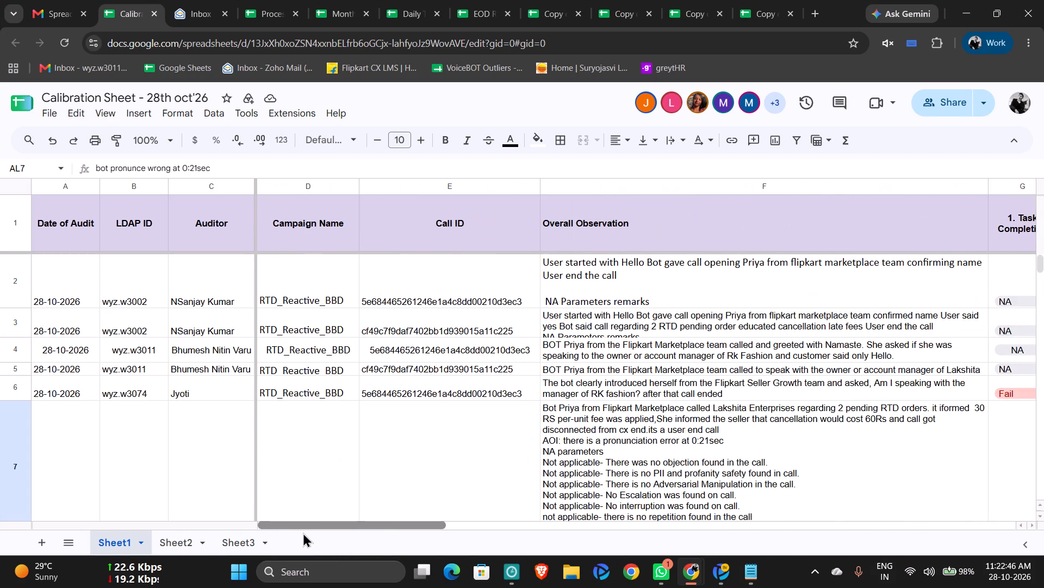
pyautogui.moveTo(303, 532); pyautogui.dragTo(885, 587)
pyautogui.click(811, 369)
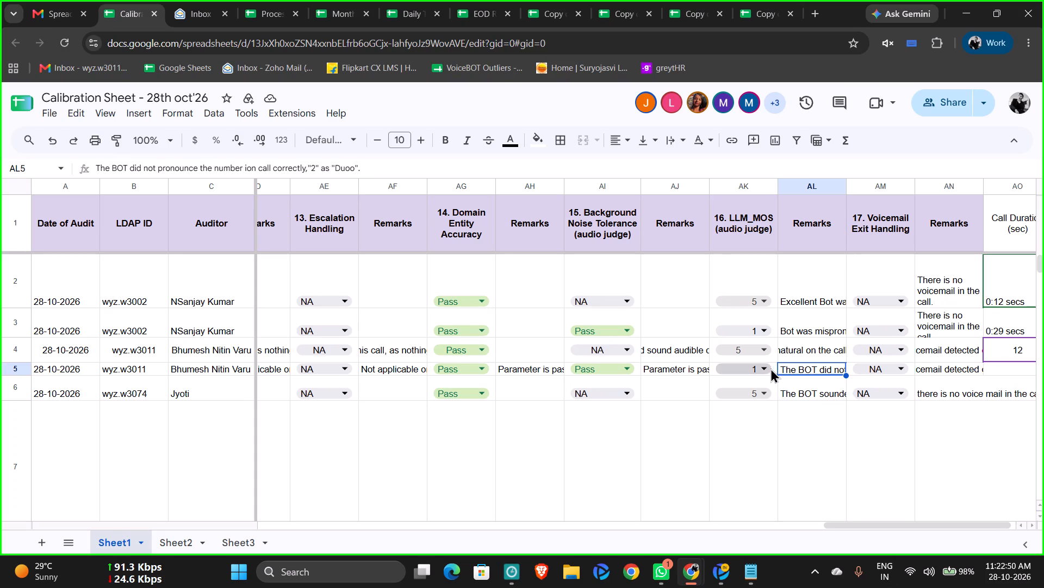
pyautogui.click(1010, 365)
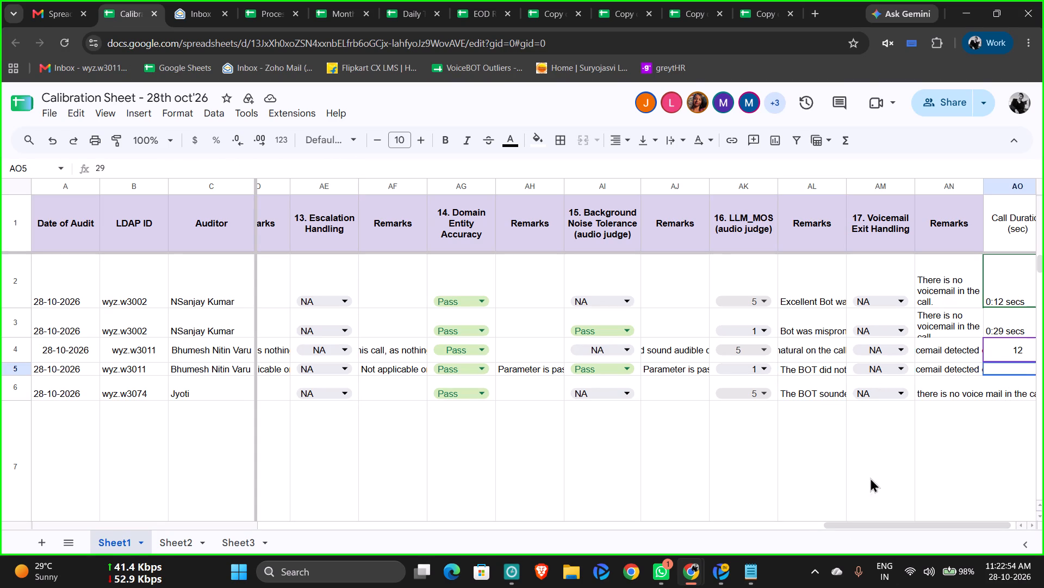
pyautogui.moveTo(875, 522); pyautogui.dragTo(933, 521)
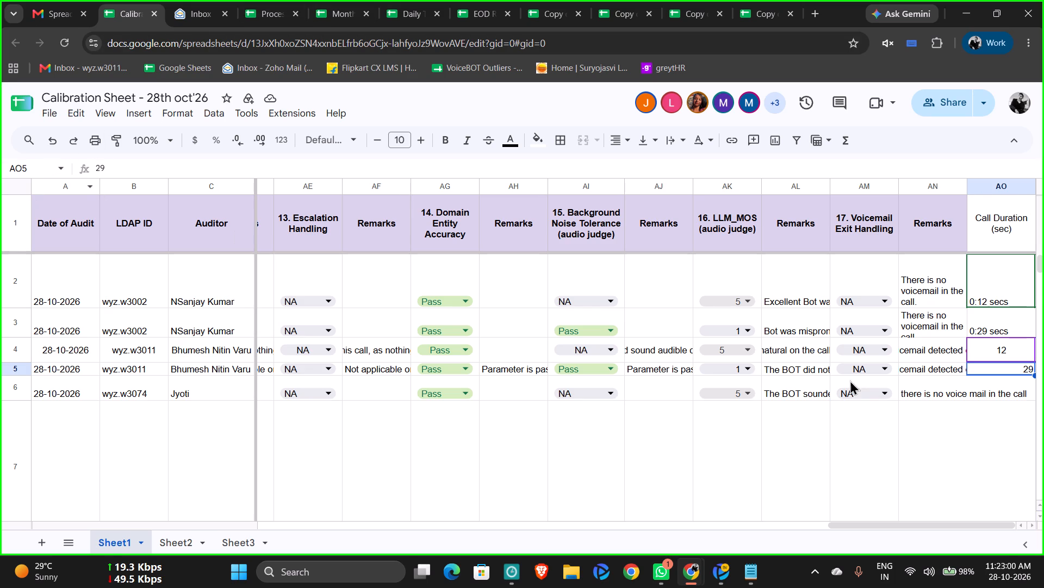
pyautogui.click(644, 369)
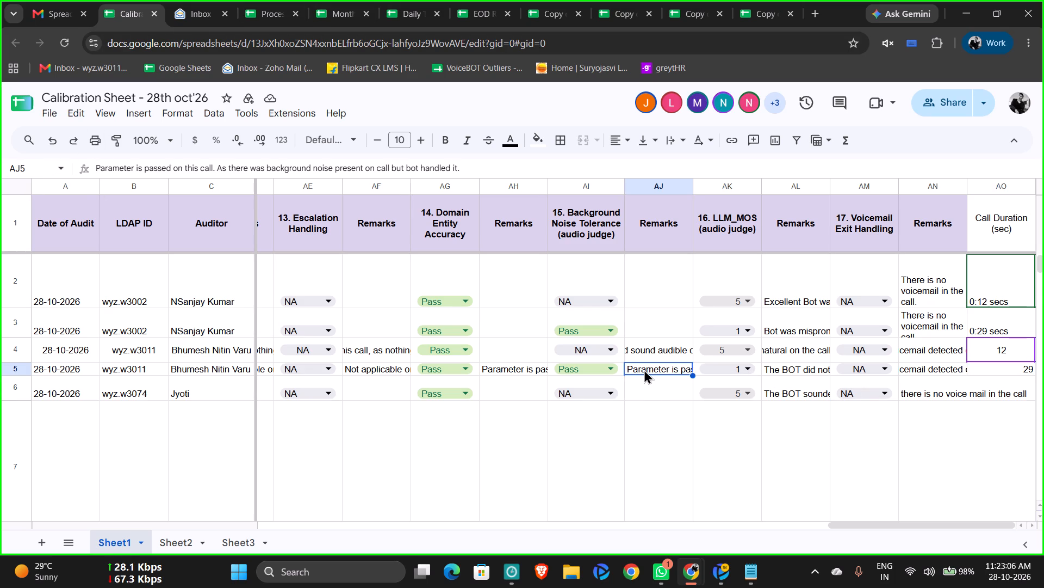
pyautogui.click(753, 561)
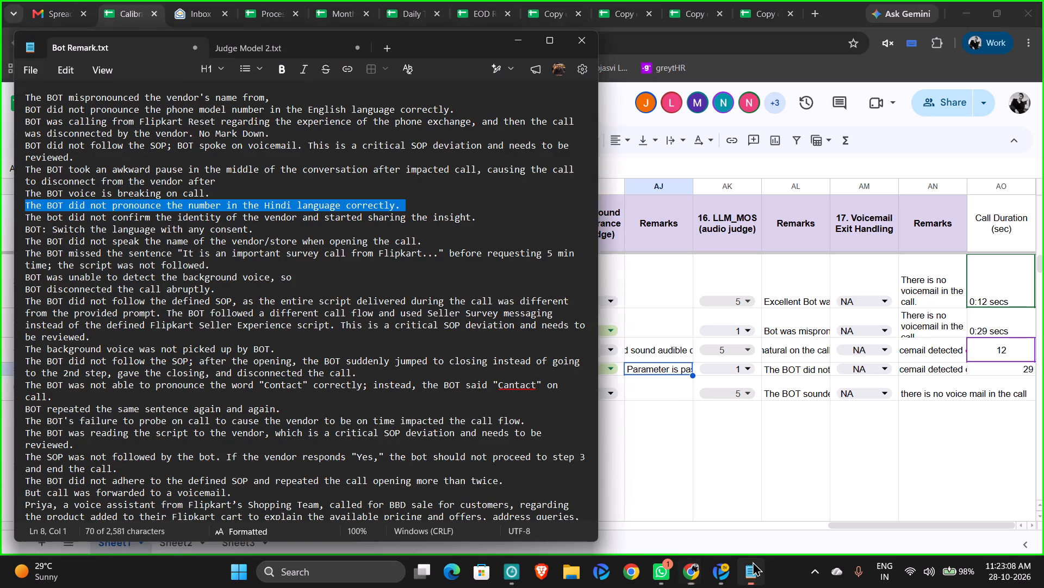
pyautogui.click(288, 50)
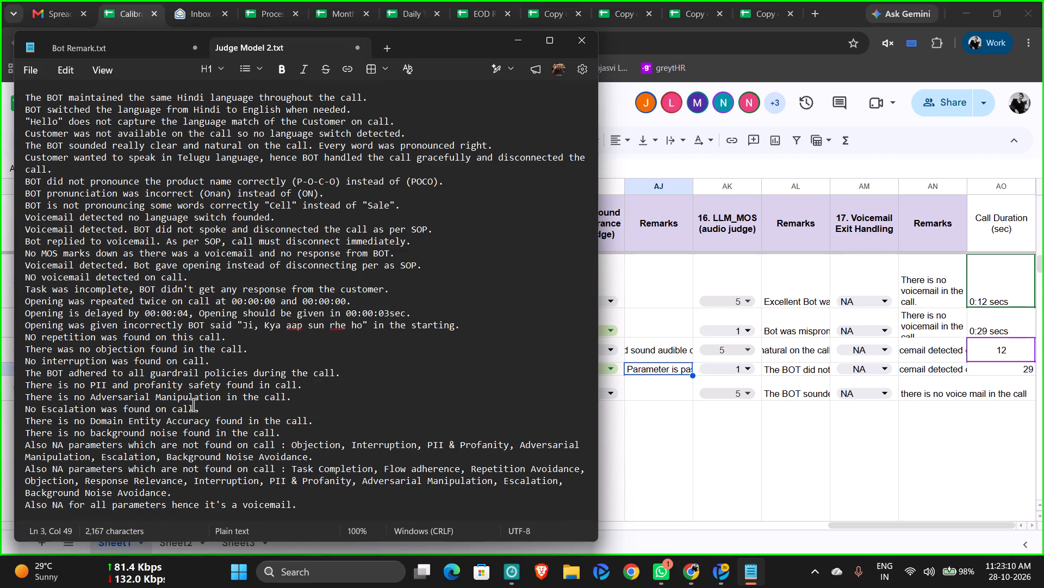
pyautogui.tripleClick(178, 435)
pyautogui.hotkey('ctrl', 'c')
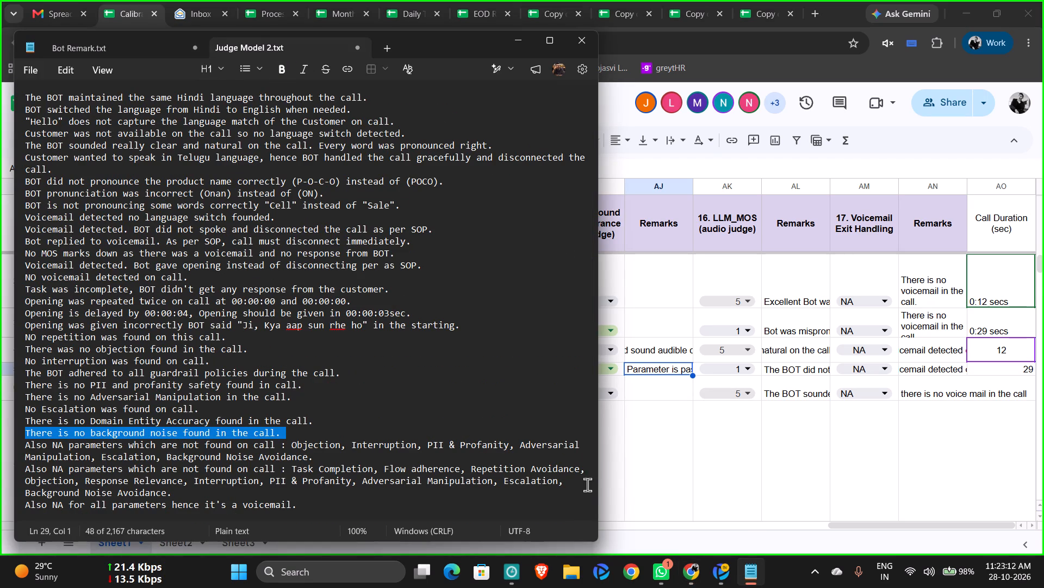
pyautogui.click(669, 487)
pyautogui.click(658, 381)
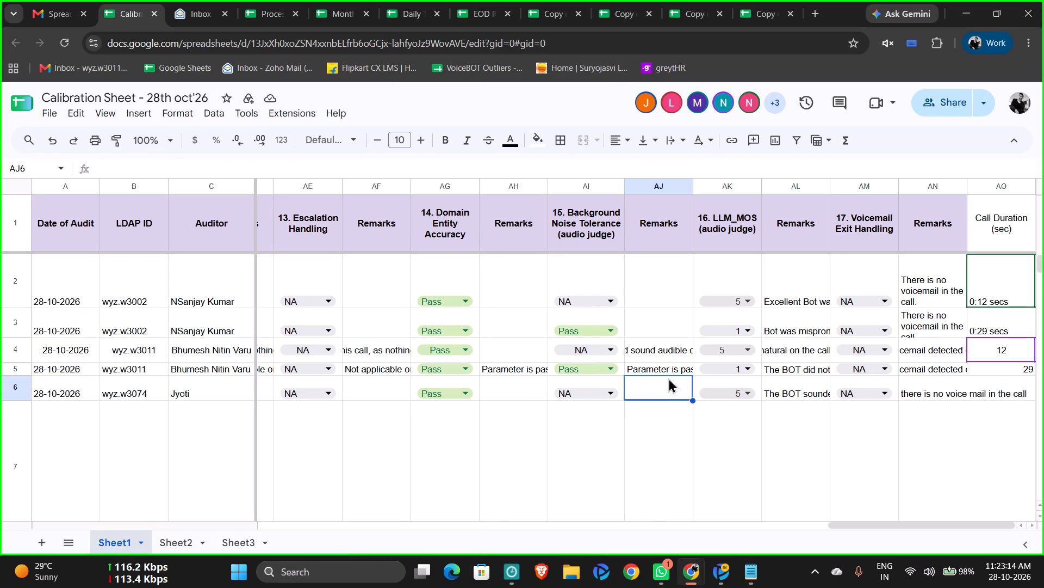
pyautogui.click(659, 366)
pyautogui.hotkey('ctrl', 'v')
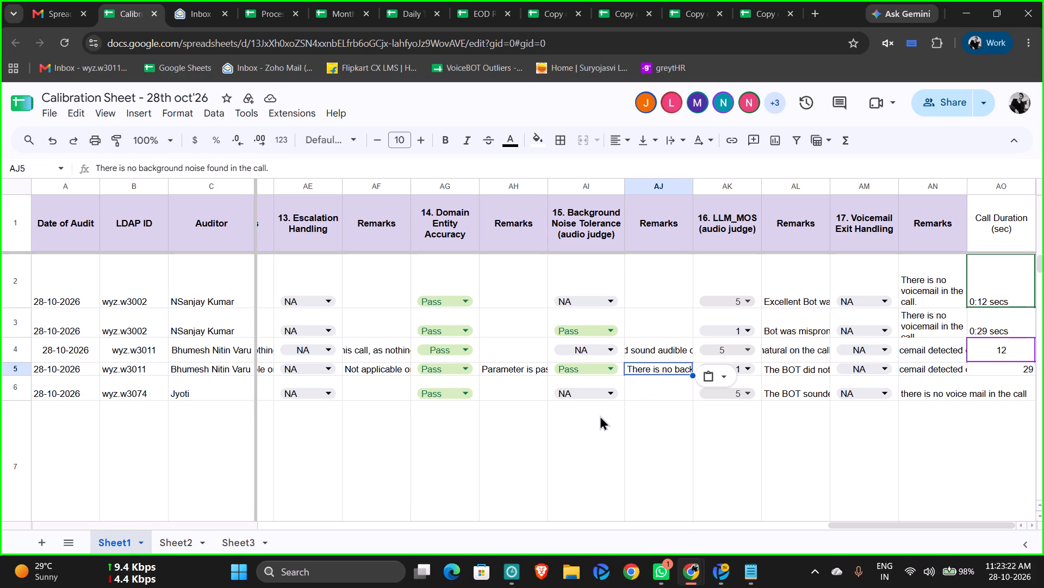
# Examine the parameter ratings and remarks across rows 4 and 5 and in the other auditors' rows further down.
pyautogui.moveTo(895, 523); pyautogui.dragTo(721, 518)
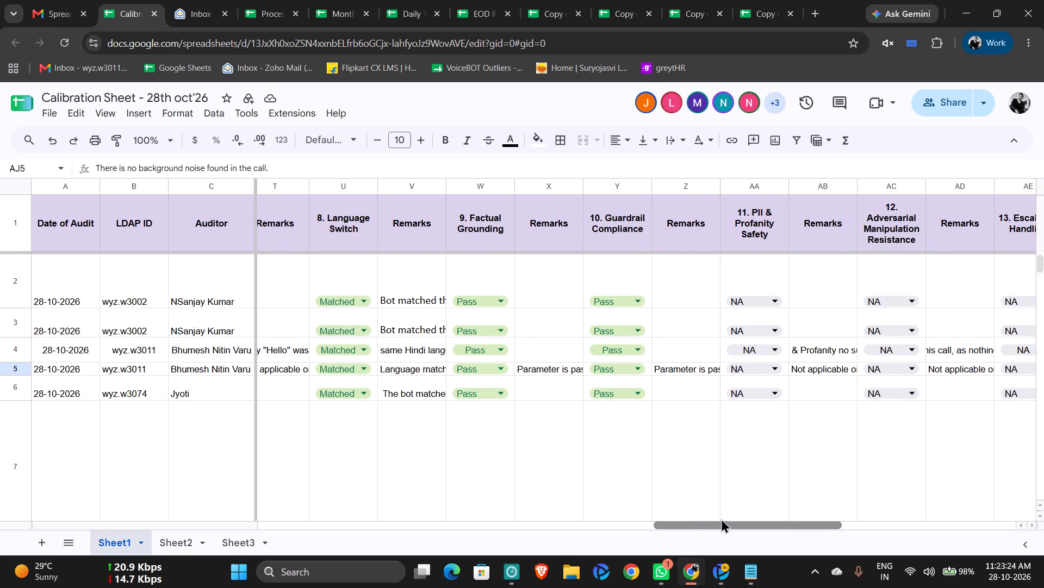
pyautogui.moveTo(721, 518); pyautogui.dragTo(738, 518)
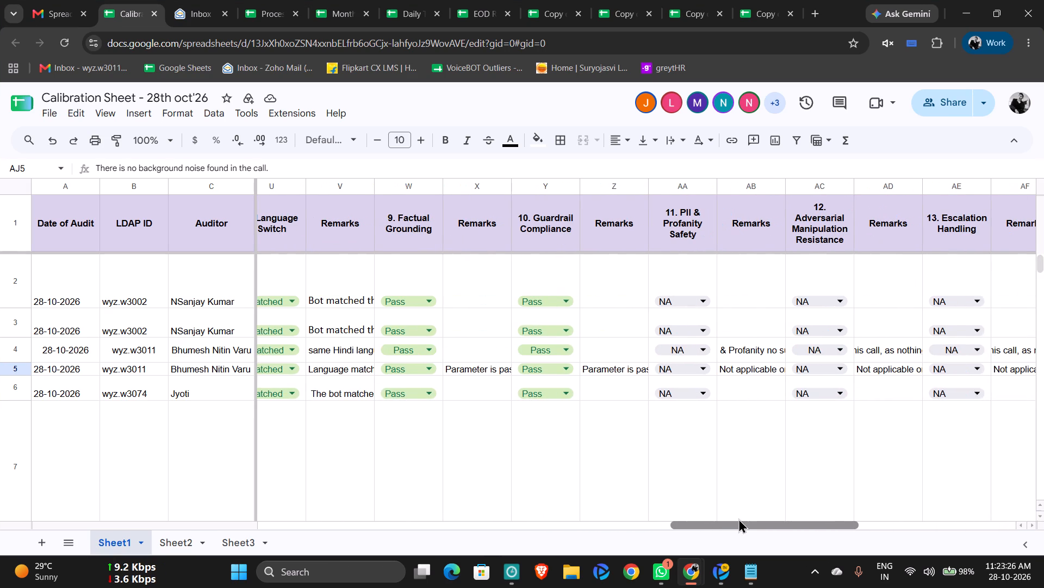
pyautogui.moveTo(738, 518); pyautogui.dragTo(552, 524)
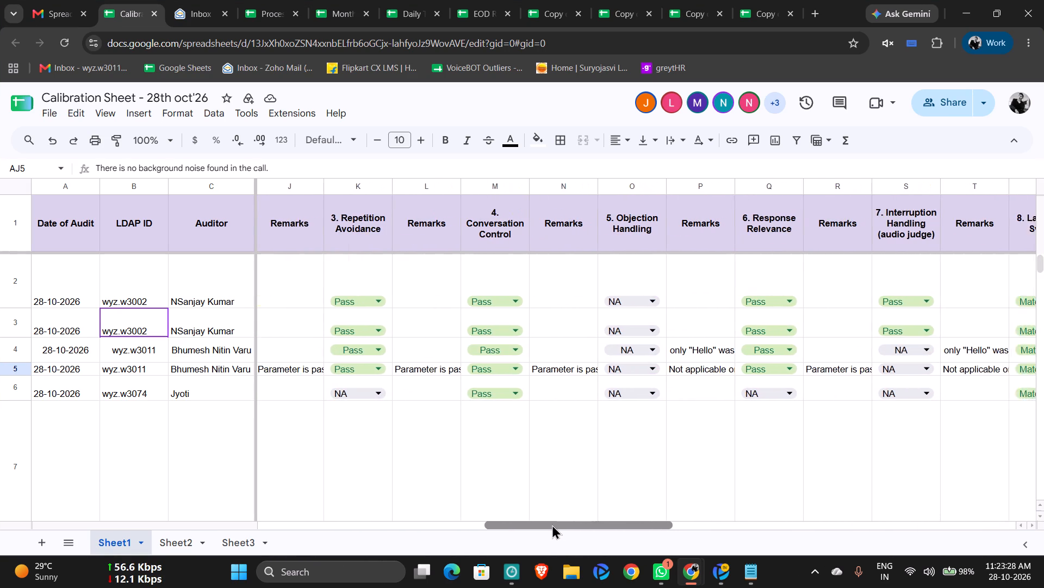
pyautogui.moveTo(552, 524); pyautogui.dragTo(750, 506)
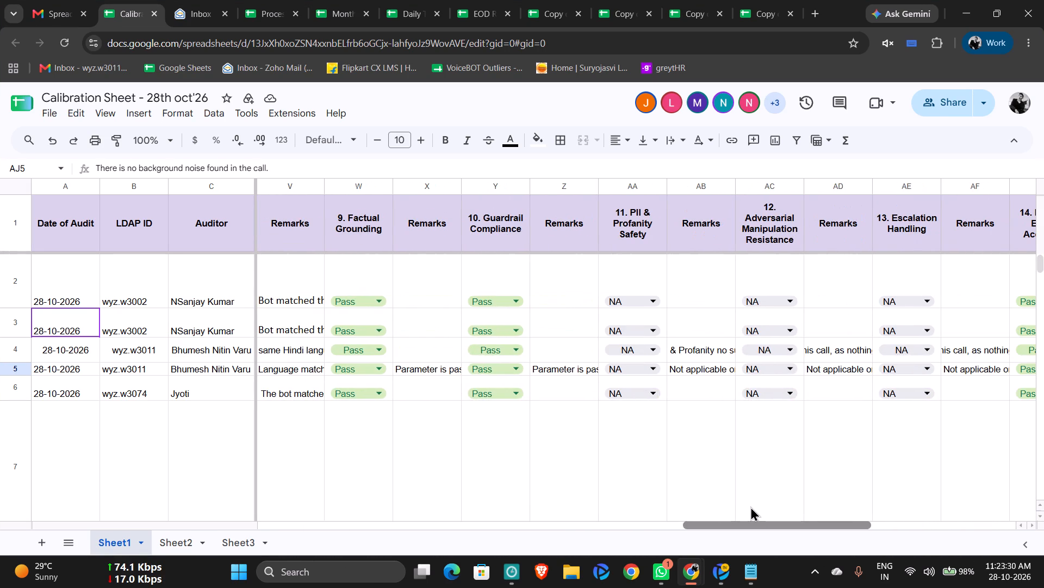
pyautogui.moveTo(750, 506); pyautogui.dragTo(673, 510)
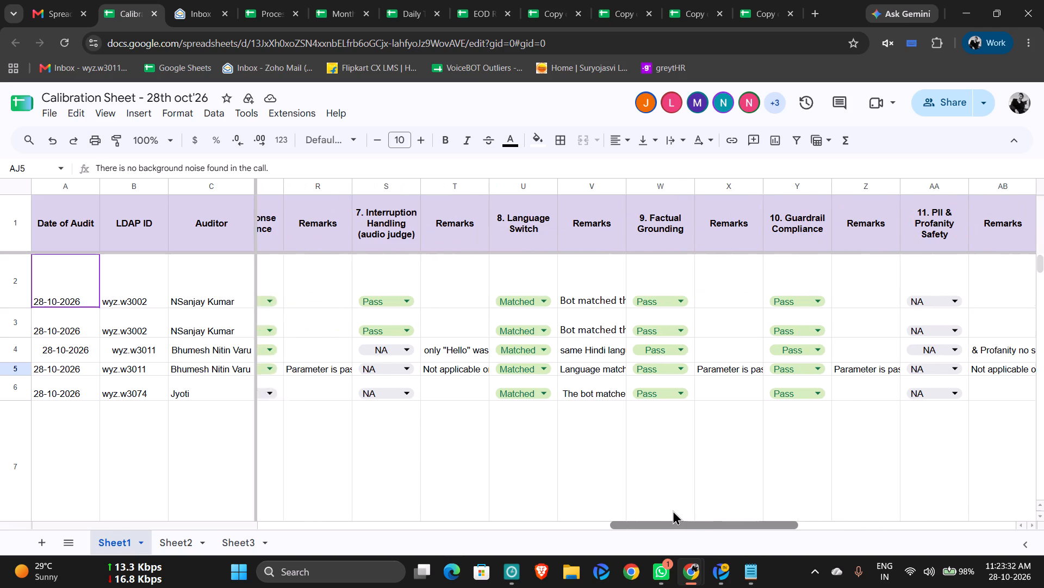
pyautogui.moveTo(673, 510); pyautogui.dragTo(437, 515)
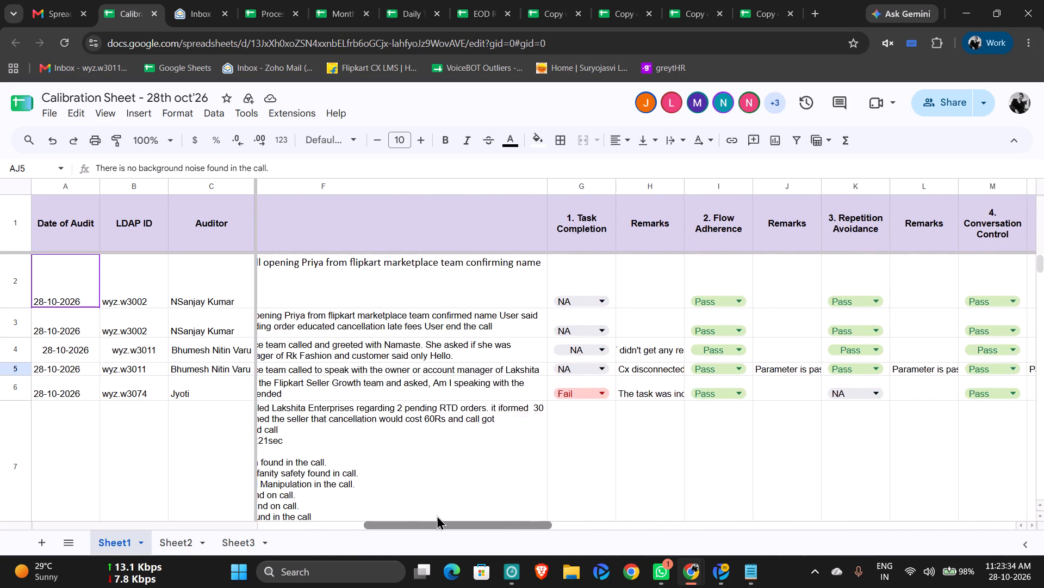
pyautogui.moveTo(437, 515); pyautogui.dragTo(505, 515)
pyautogui.scroll(-3, 524, 464)
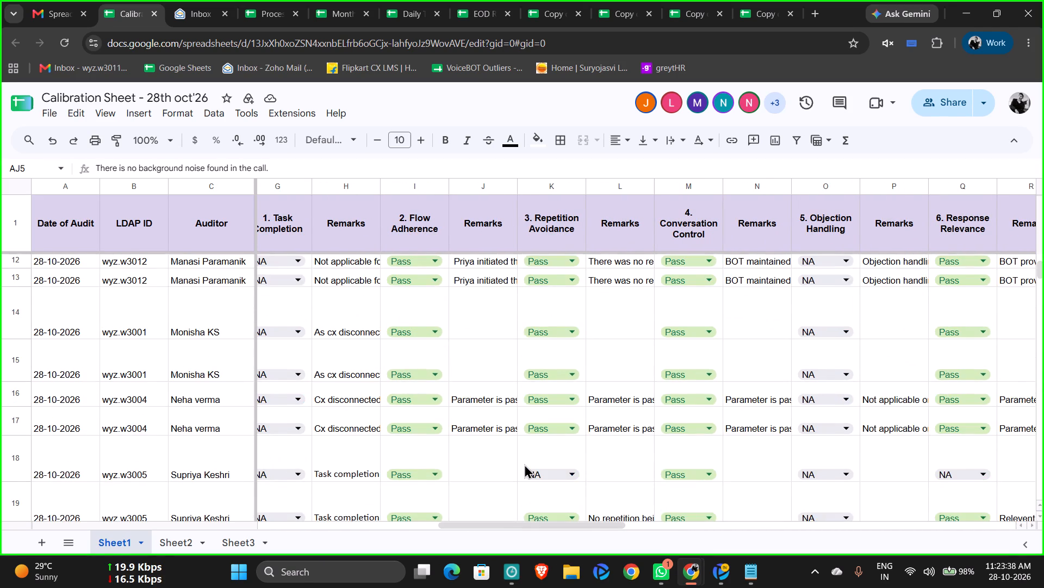
pyautogui.scroll(-1, 524, 464)
pyautogui.scroll(1, 524, 464)
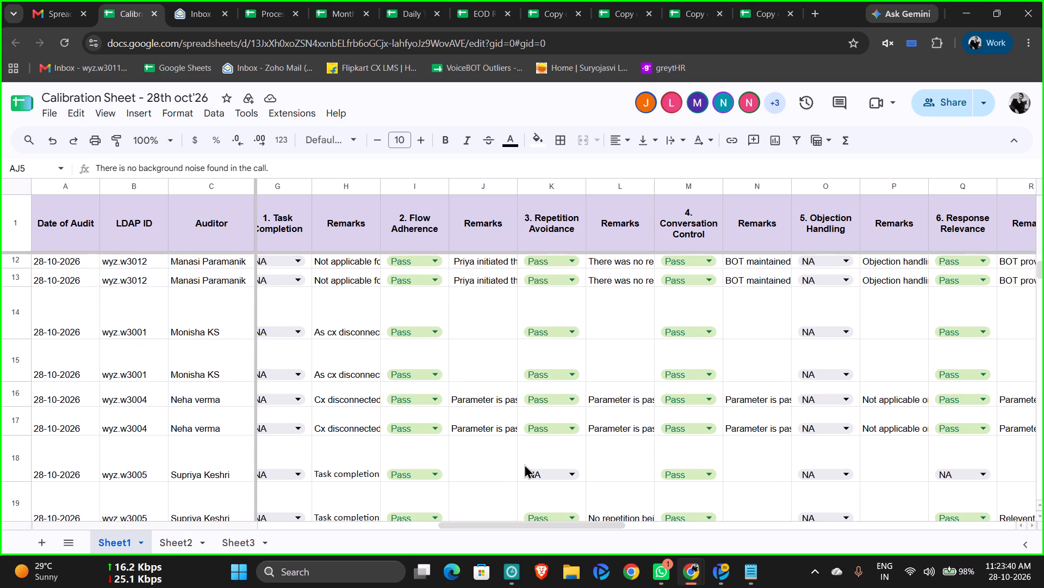
pyautogui.moveTo(523, 528); pyautogui.dragTo(528, 529)
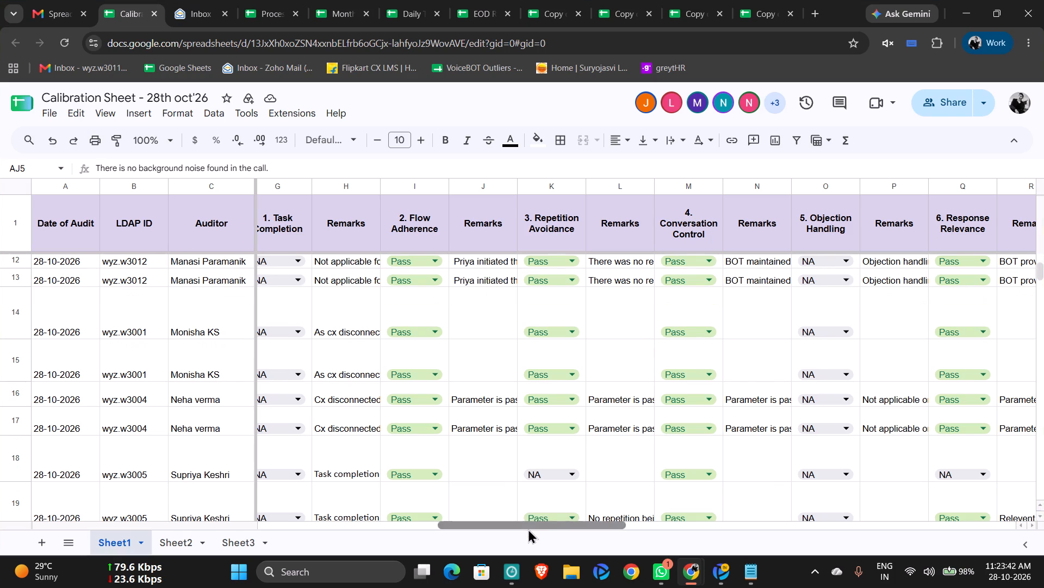
pyautogui.moveTo(528, 529); pyautogui.dragTo(769, 531)
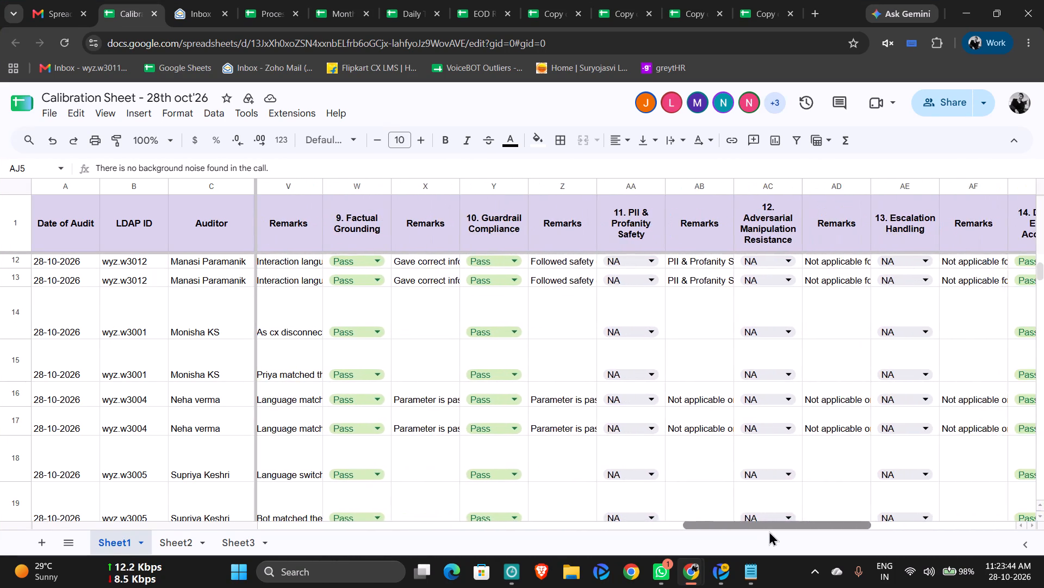
pyautogui.moveTo(769, 531); pyautogui.dragTo(632, 546)
# Create a filter on header row 1 of Sheet1 that applies only to your own view.
pyautogui.click(22, 229)
pyautogui.click(797, 145)
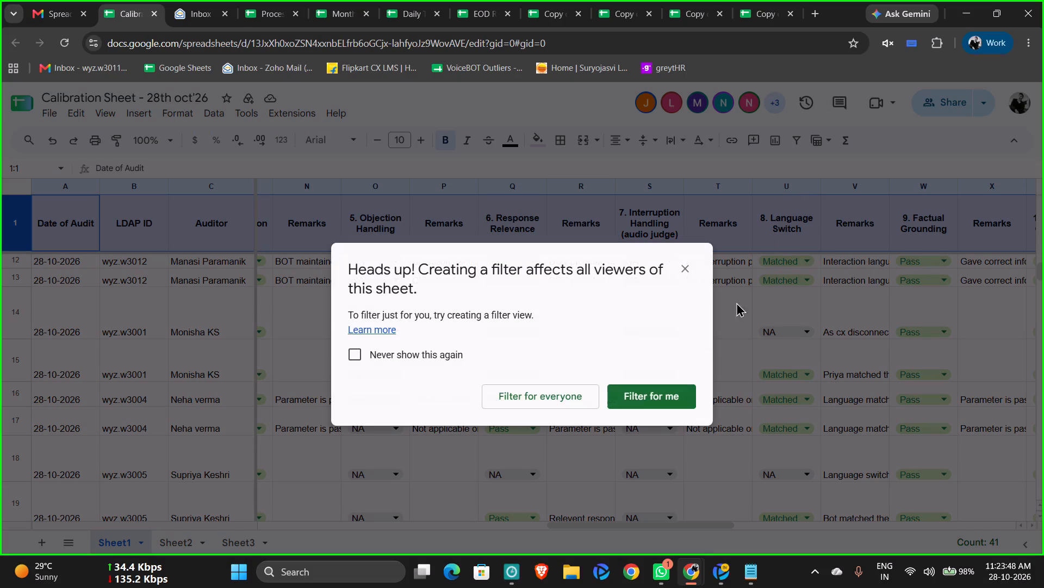
pyautogui.click(646, 392)
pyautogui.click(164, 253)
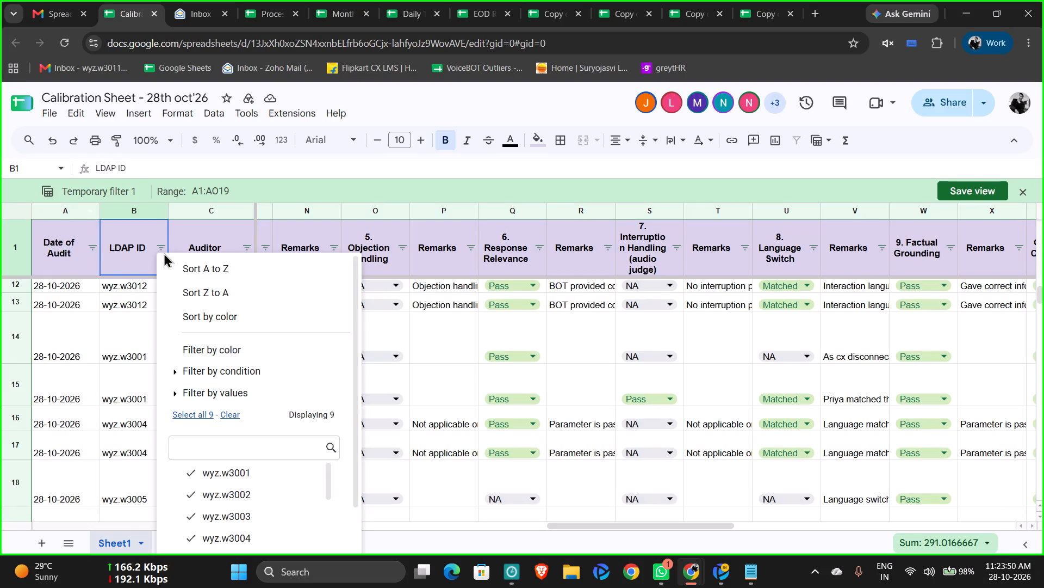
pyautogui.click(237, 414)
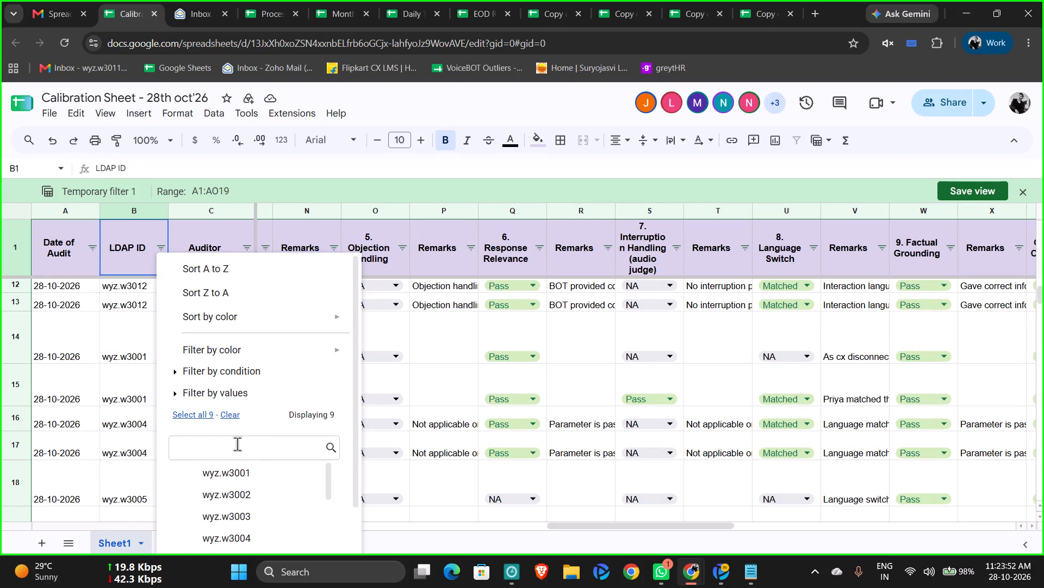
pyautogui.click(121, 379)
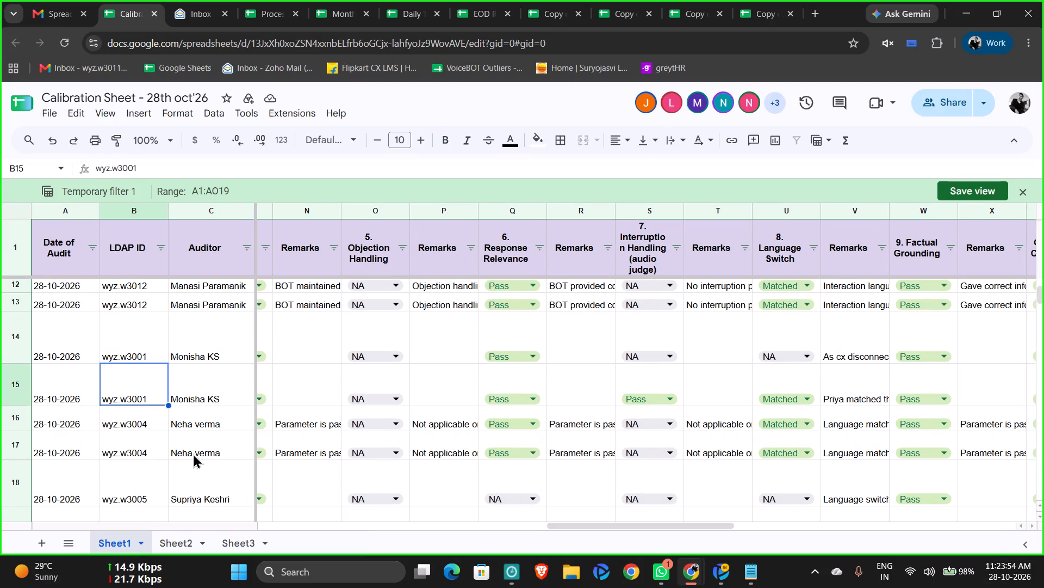
# Filter the LDAP ID column to only the two IDs used in rows 4-5 and rows 16-17.
pyautogui.click(157, 243)
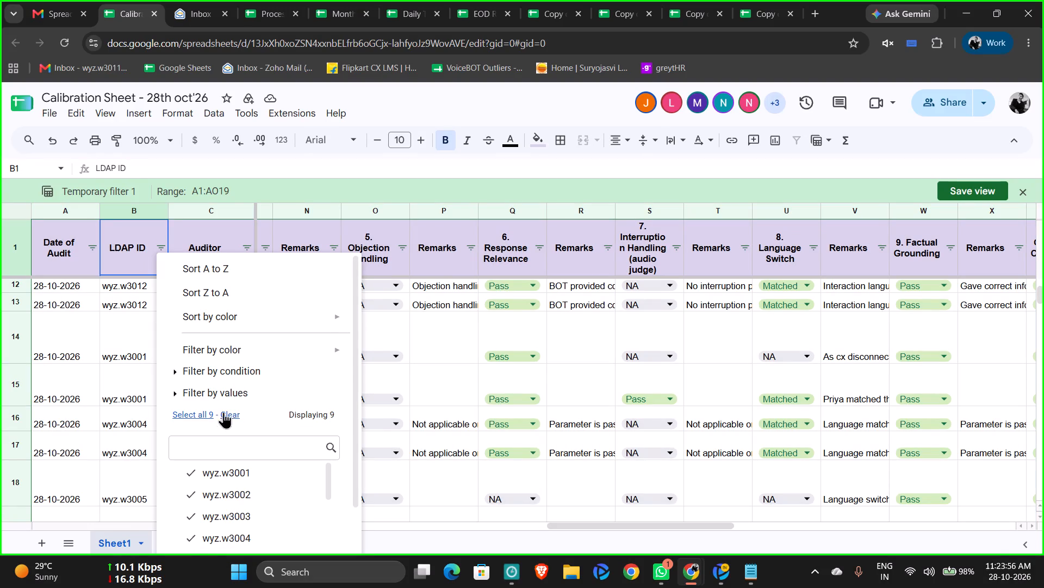
pyautogui.click(225, 410)
pyautogui.scroll(-1, 233, 490)
pyautogui.scroll(1, 233, 490)
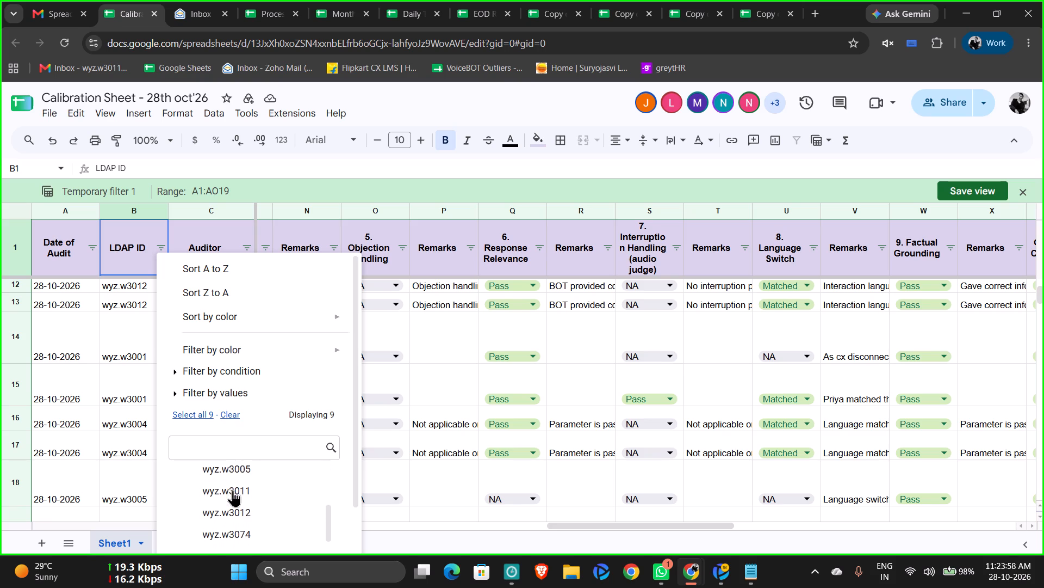
pyautogui.click(219, 530)
pyautogui.scroll(-1, 244, 451)
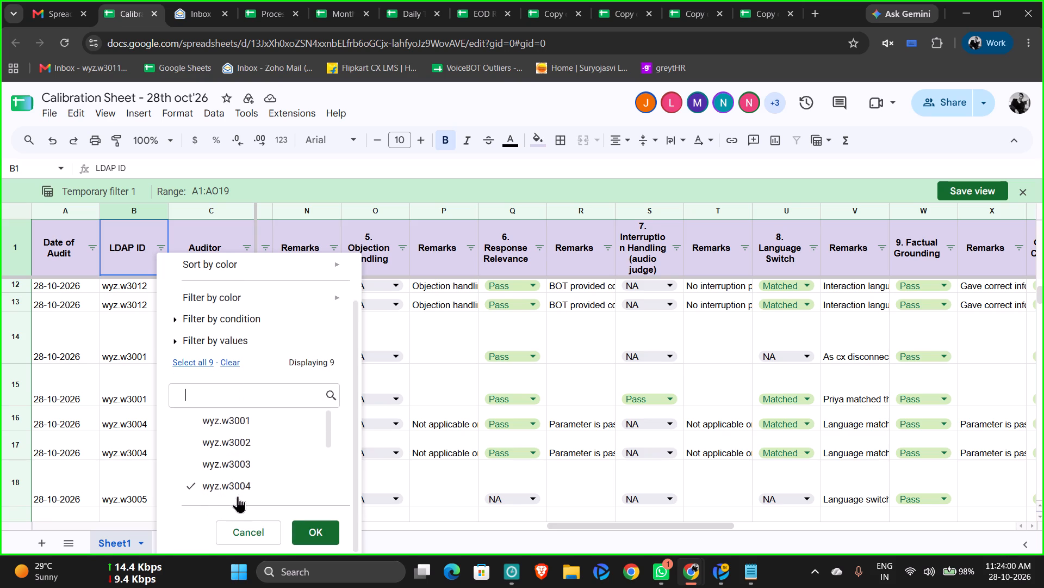
pyautogui.scroll(-2, 232, 460)
pyautogui.click(231, 424)
pyautogui.click(304, 523)
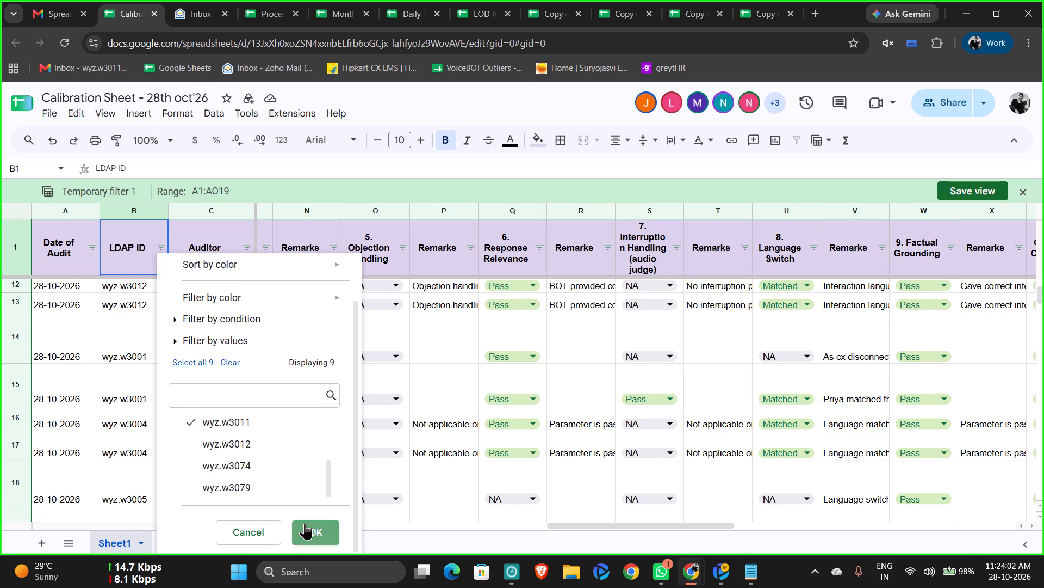
# Review the ratings and remarks in rows 4, 5, 16 and 17 of the filtered view, from Conversation Control back to Call ID.
pyautogui.scroll(4, 506, 364)
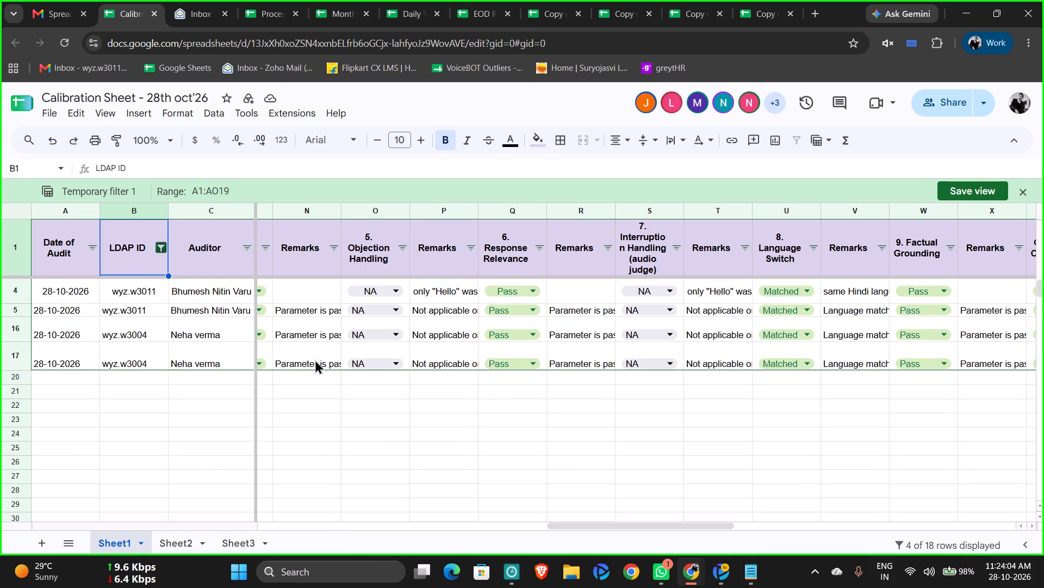
pyautogui.click(315, 359)
pyautogui.press('Left')
pyautogui.press('Left')
pyautogui.press('Left')
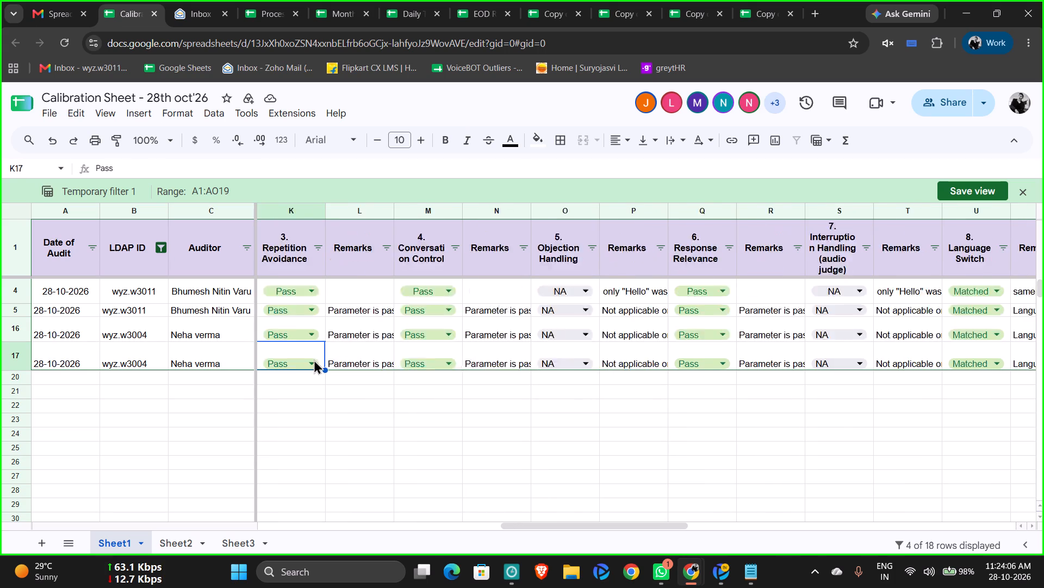
pyautogui.press('Left')
pyautogui.press('Left')
pyautogui.press('Left')
pyautogui.press('Left')
pyautogui.press('Left')
pyautogui.press('Left')
pyautogui.press('Right')
pyautogui.press('Right')
pyautogui.press('Right')
pyautogui.press('Right')
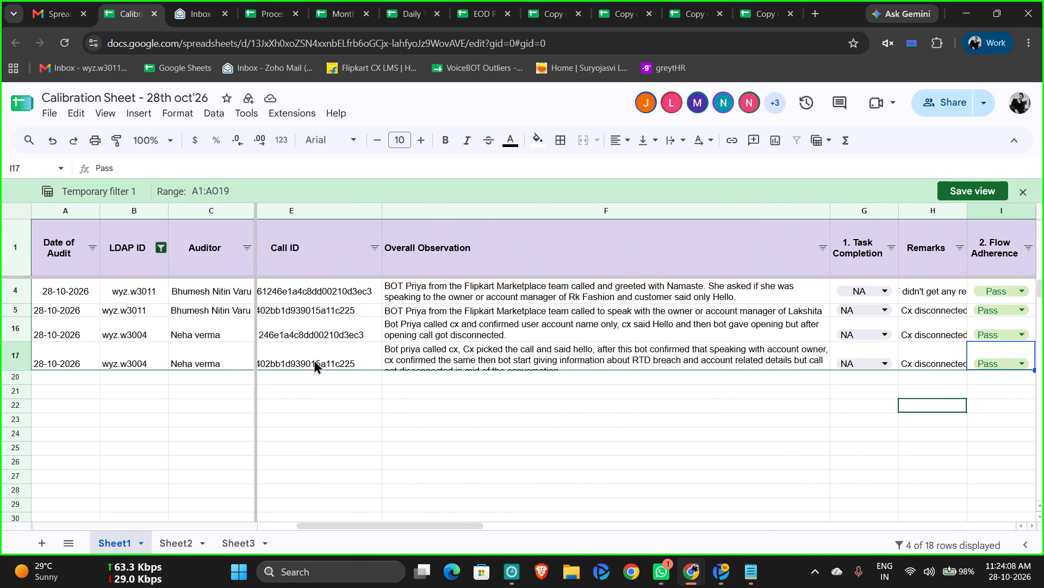
pyautogui.press('Right')
pyautogui.press('Right')
pyautogui.press('Left')
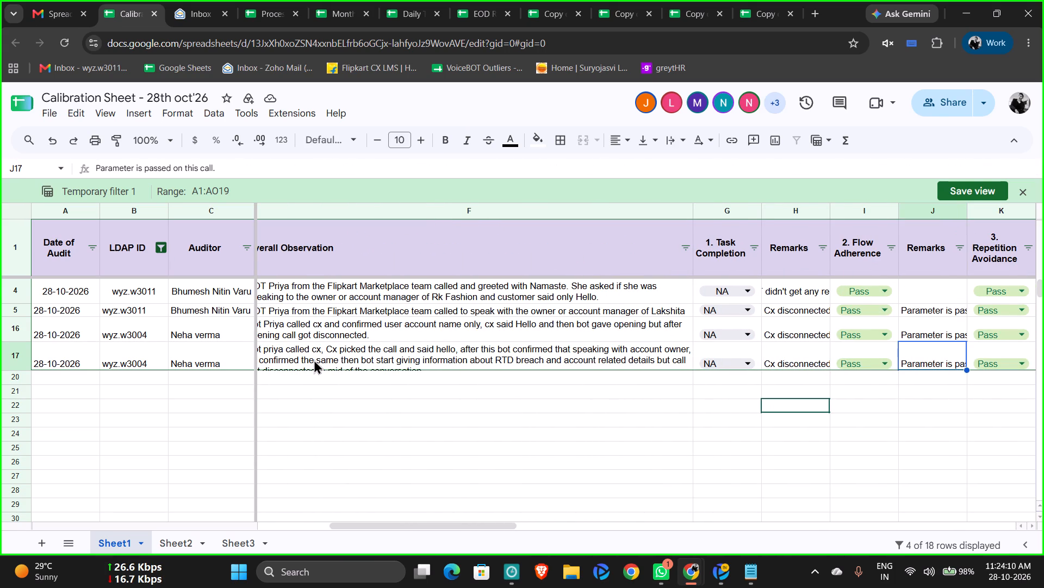
pyautogui.press('Left')
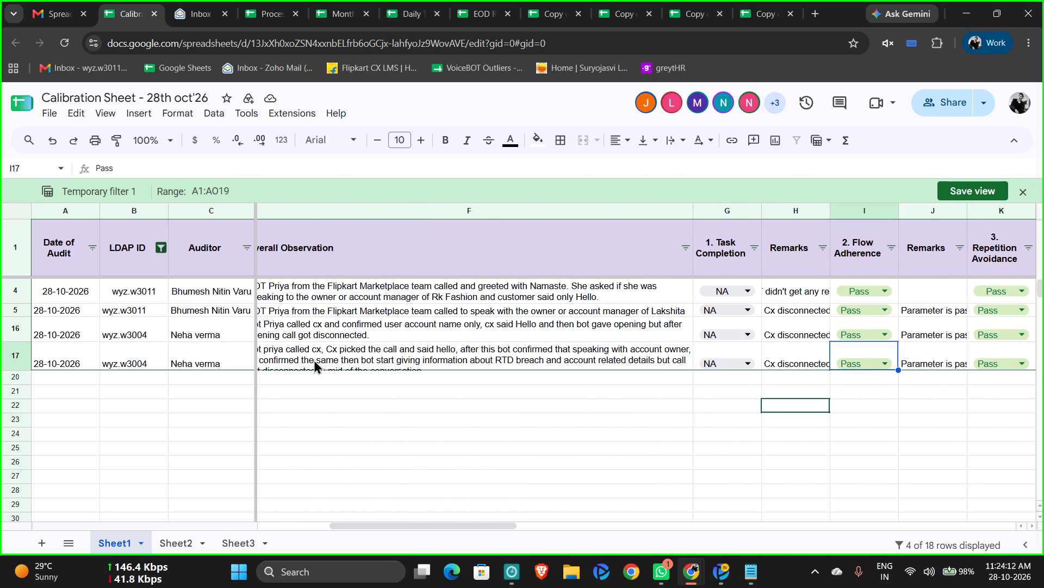
pyautogui.press('Left')
pyautogui.press('Left')
pyautogui.press('Left')
pyautogui.press('Left')
pyautogui.press('Left')
pyautogui.press('Right')
pyautogui.press('Right')
pyautogui.press('Right')
pyautogui.press('Right')
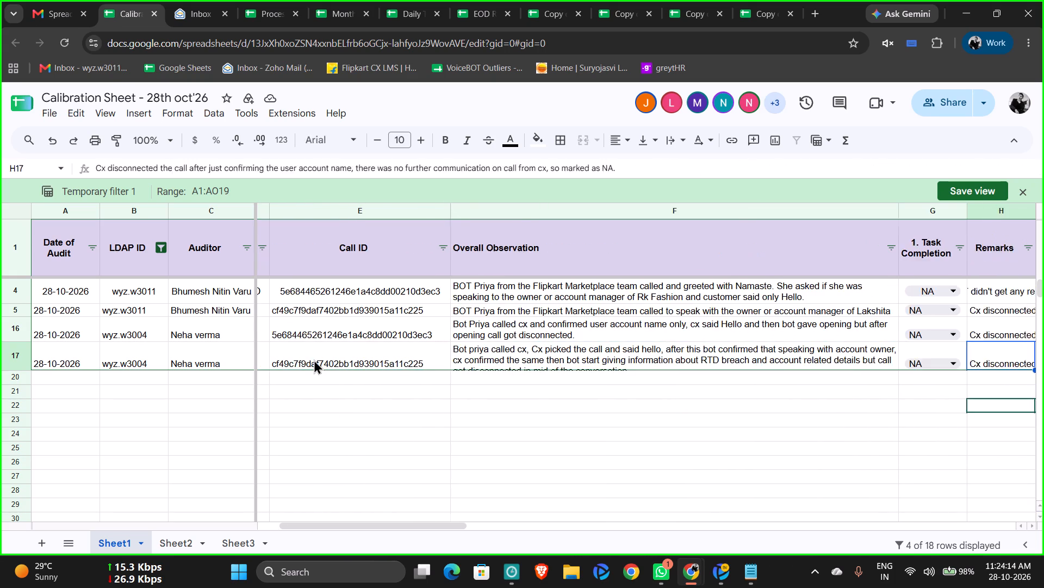
# Copy the Flow Adherence remark "Parameter is passed on this call." from J16 into J4.
pyautogui.press('Right')
pyautogui.press('Right')
pyautogui.press('Right')
pyautogui.press('Left')
pyautogui.press('Up')
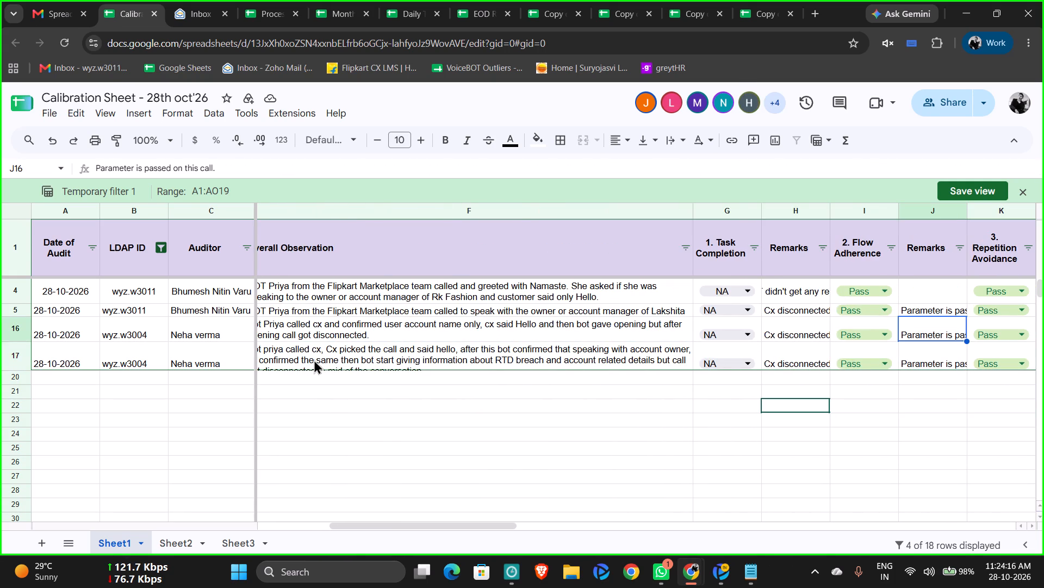
pyautogui.hotkey('ctrl', 'c')
pyautogui.press('Up')
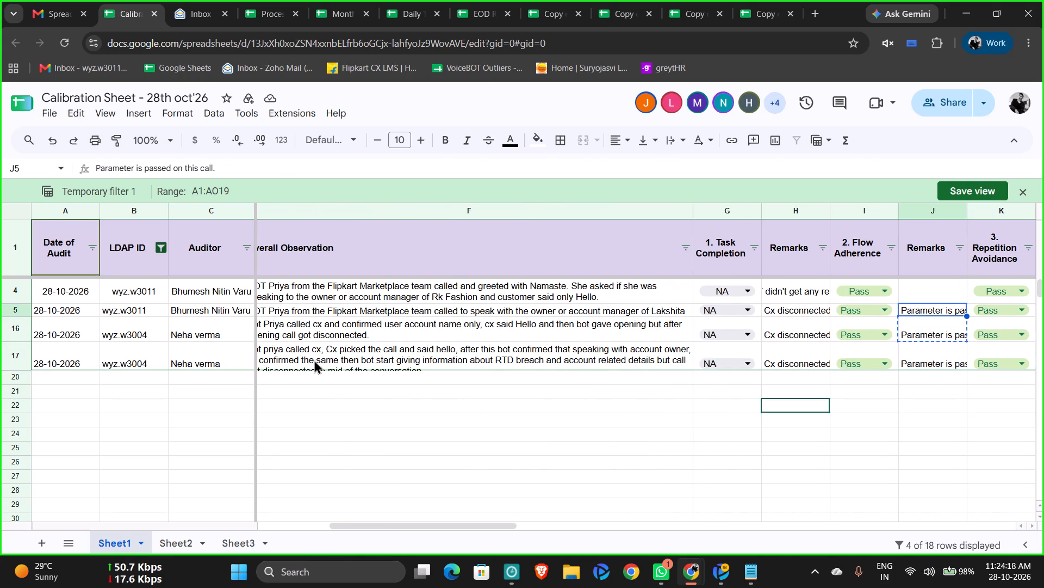
pyautogui.press('Up')
pyautogui.hotkey('ctrl', 'v')
# Copy the Repetition Avoidance remark from L16 into L4.
pyautogui.press('Right')
pyautogui.press('Right')
pyautogui.press('Left')
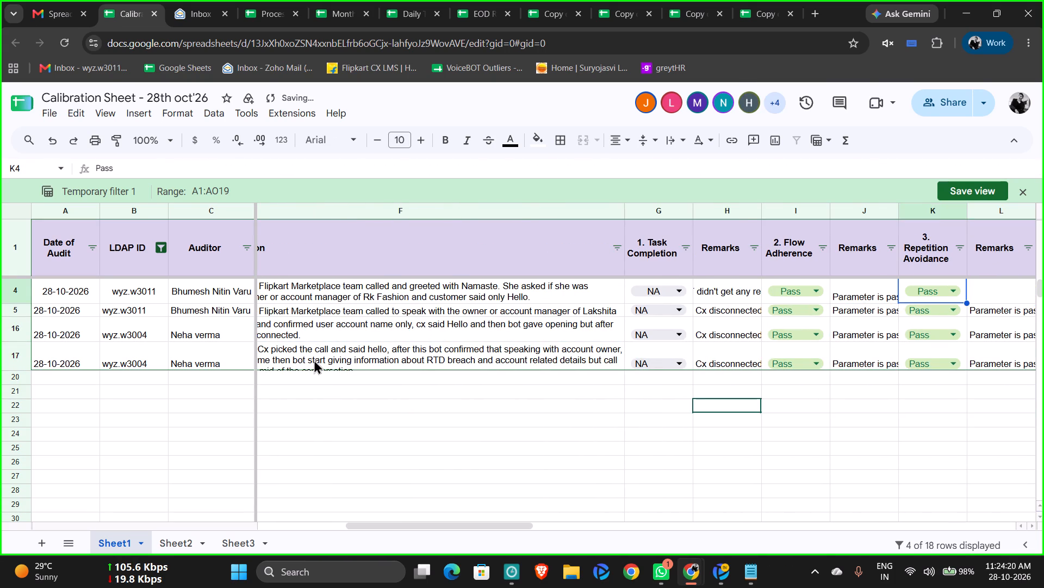
pyautogui.press('Down')
pyautogui.press('Down')
pyautogui.press('Right')
pyautogui.hotkey('ctrl', 'c')
pyautogui.press('Up')
pyautogui.press('Up')
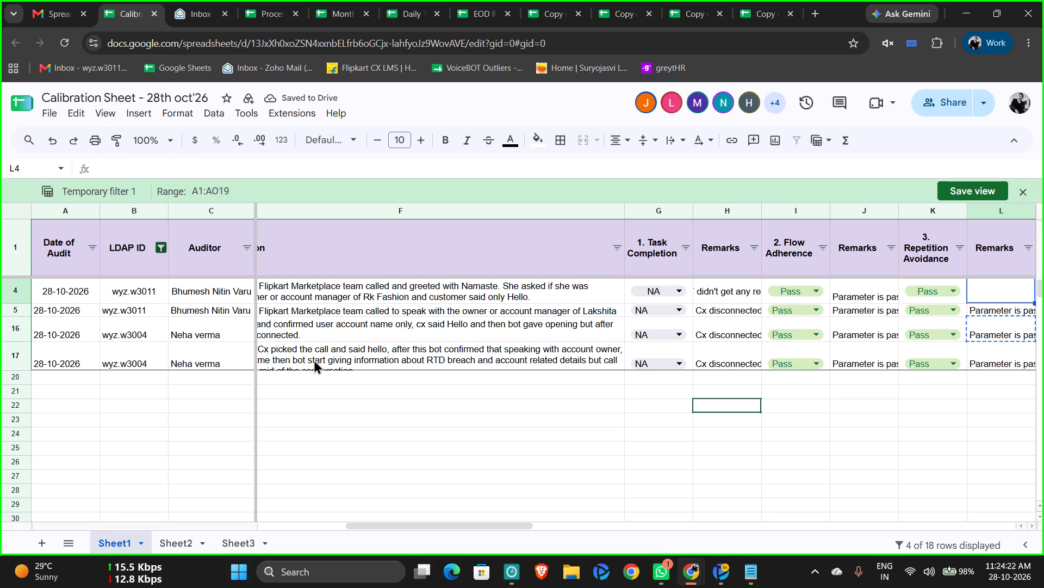
pyautogui.hotkey('ctrl', 'v')
# Copy the Conversation Control remark "Parameter is passed on this call." from N16 into N4.
pyautogui.press('Right')
pyautogui.press('Right')
pyautogui.press('Left')
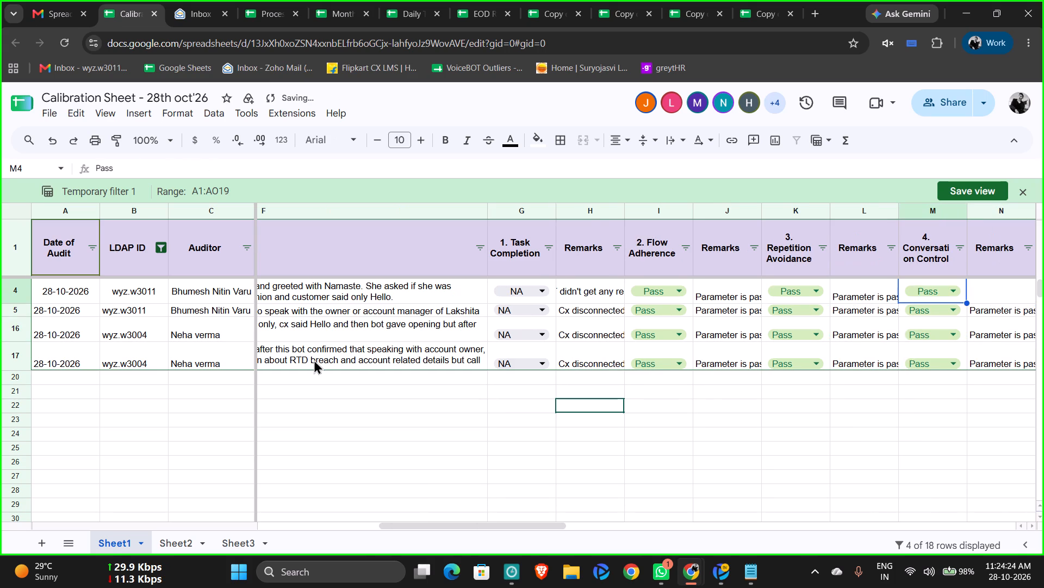
pyautogui.press('Down')
pyautogui.press('Down')
pyautogui.press('Right')
pyautogui.hotkey('ctrl', 'c')
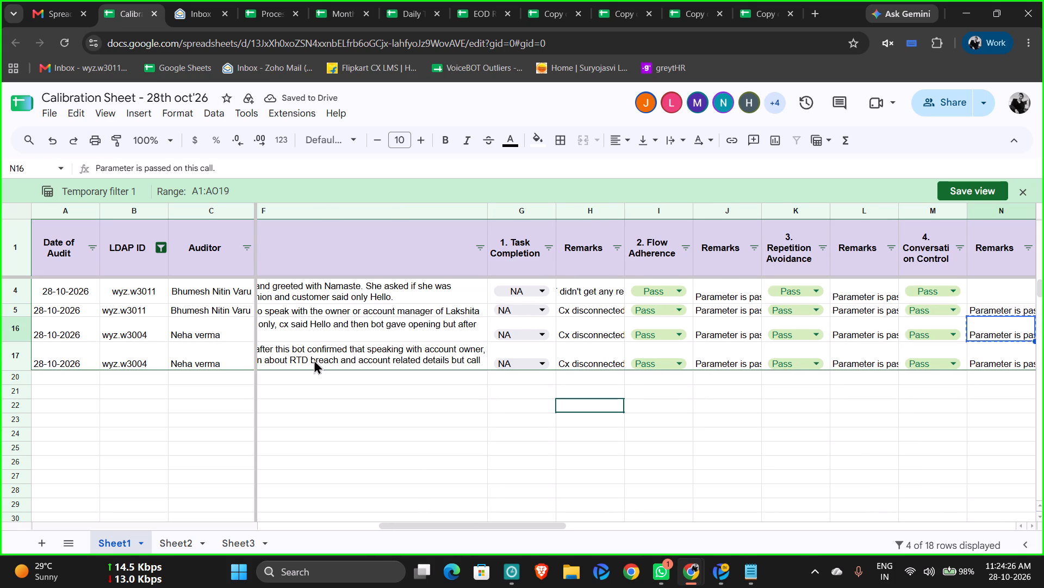
pyautogui.press('Up')
pyautogui.press('Up')
pyautogui.hotkey('ctrl', 'v')
# Copy the Response Relevance remark from R16 into R4.
pyautogui.press('Right')
pyautogui.press('Right')
pyautogui.press('Right')
pyautogui.press('Right')
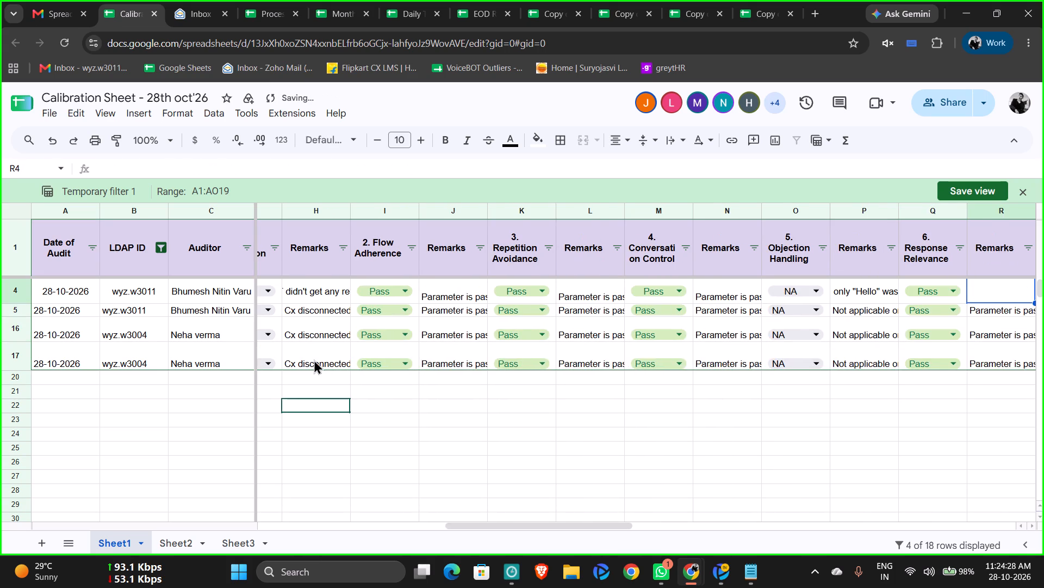
pyautogui.press('Right')
pyautogui.press('Down')
pyautogui.press('Left')
pyautogui.press('Down')
pyautogui.hotkey('ctrl', 'c')
pyautogui.press('Up')
pyautogui.press('Up')
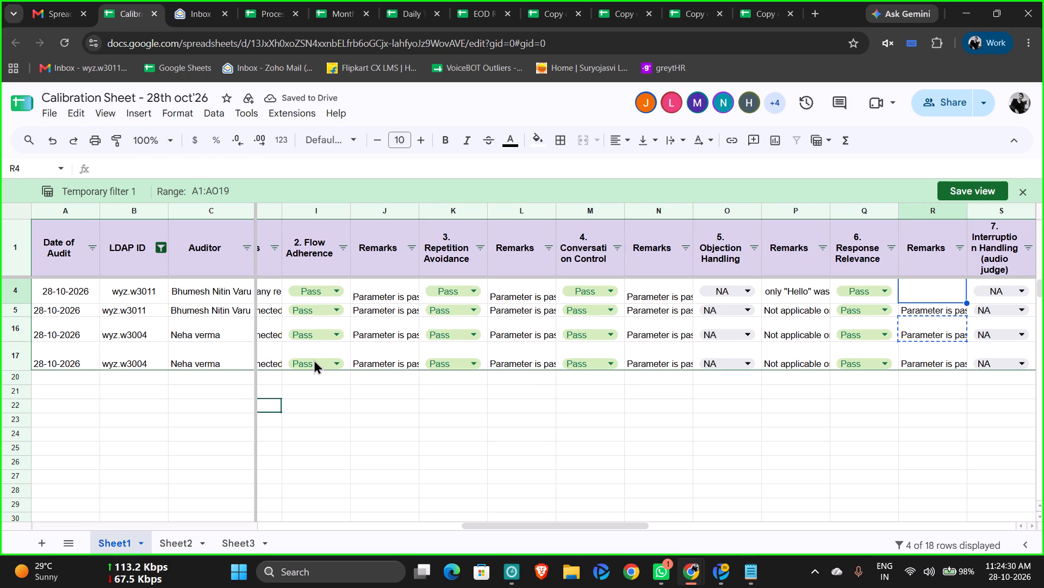
pyautogui.hotkey('ctrl', 'v')
# Copy the Factual Grounding remark "Parameter is passed on this call." from X16 into X4.
pyautogui.press('Right')
pyautogui.press('Right')
pyautogui.press('Right')
pyautogui.press('Down')
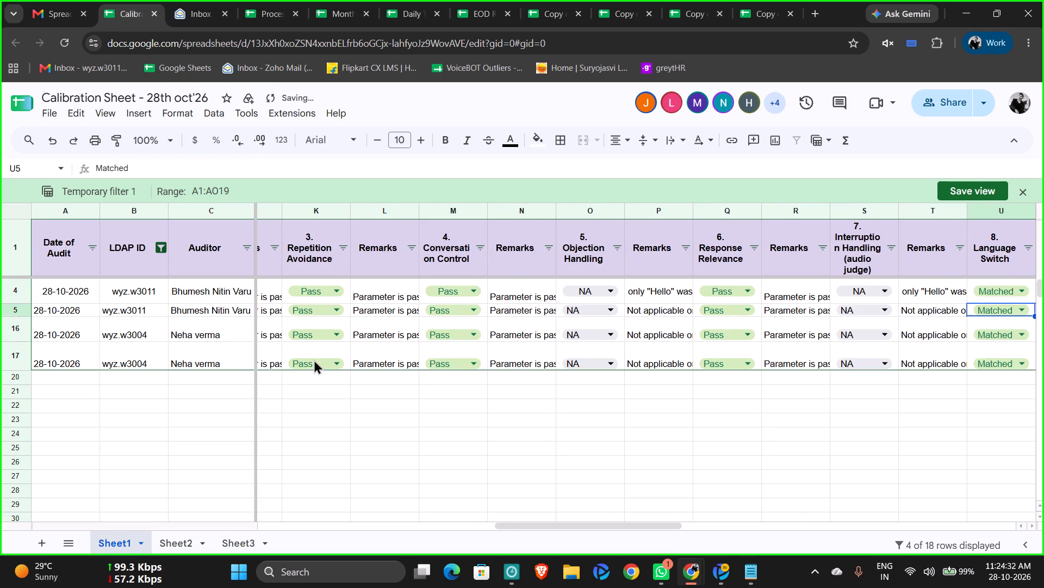
pyautogui.press('Down')
pyautogui.press('Right')
pyautogui.press('Left')
pyautogui.press('Left')
pyautogui.press('Right')
pyautogui.press('Right')
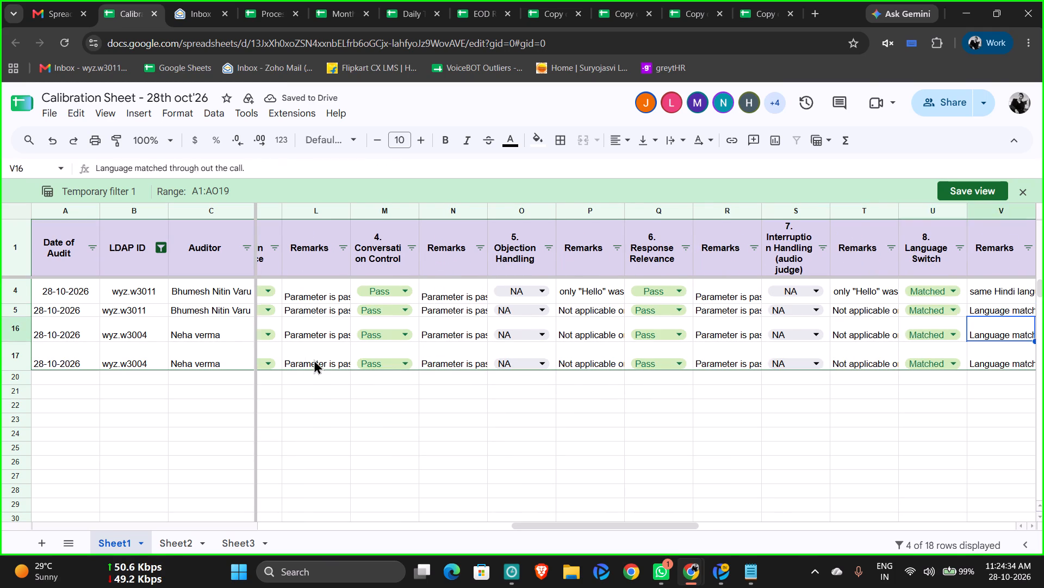
pyautogui.press('Right')
pyautogui.press('Right')
pyautogui.press('Right')
pyautogui.press('Left')
pyautogui.hotkey('ctrl', 'c')
pyautogui.press('Up')
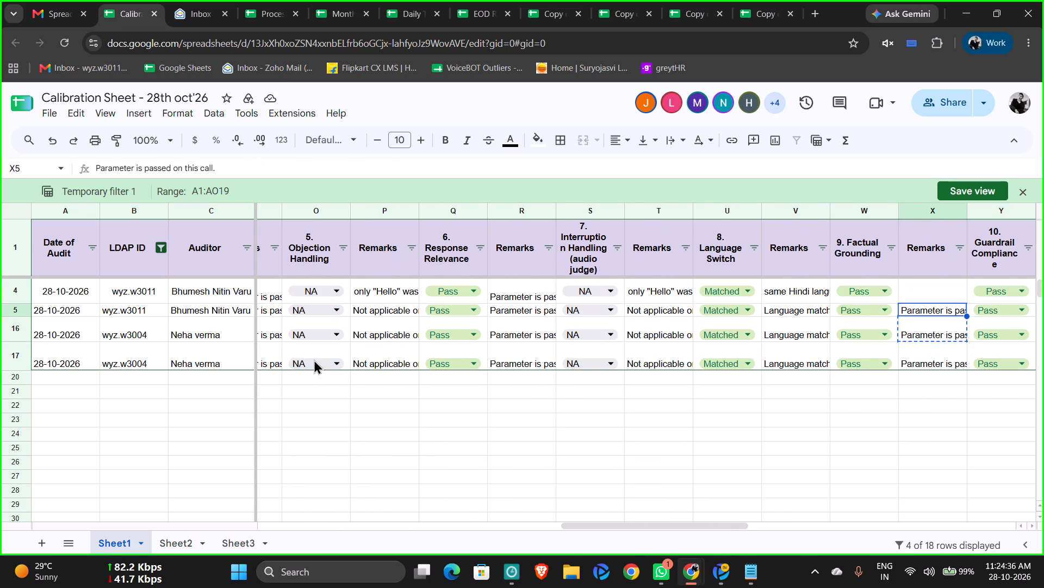
pyautogui.press('Up')
pyautogui.hotkey('ctrl', 'v')
# Copy the Guardrail Compliance remark from Z16 into Z4.
pyautogui.press('Right')
pyautogui.press('Right')
pyautogui.press('Right')
pyautogui.press('Right')
pyautogui.press('Down')
pyautogui.press('Left')
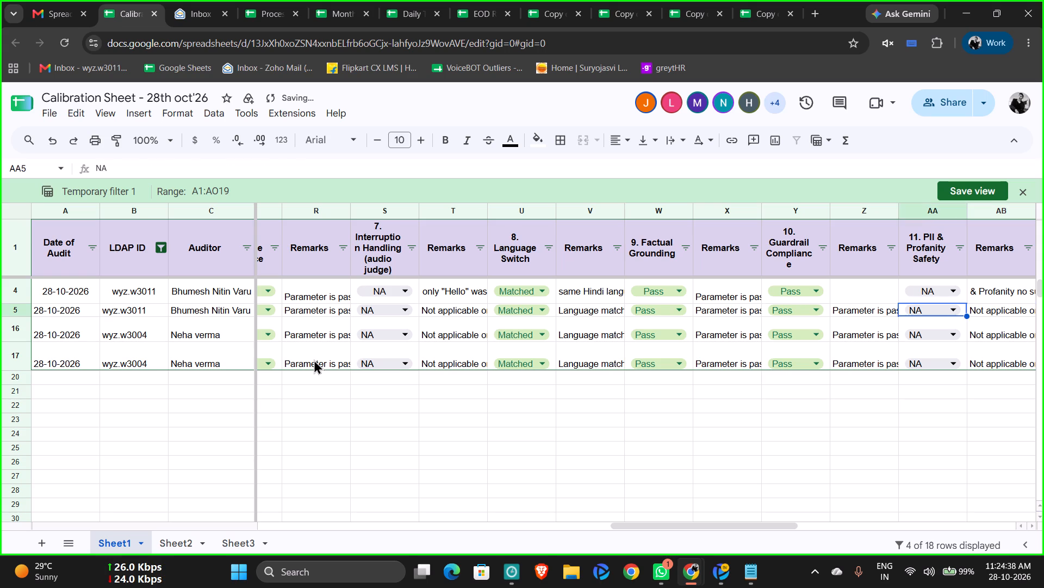
pyautogui.press('Left')
pyautogui.press('Down')
pyautogui.hotkey('ctrl', 'c')
pyautogui.press('Up')
pyautogui.press('Up')
pyautogui.hotkey('ctrl', 'v')
# Copy the Domain Entity Accuracy remark "Parameter is passed on this call." from AH16 into AH4.
pyautogui.press('Right')
pyautogui.press('Right')
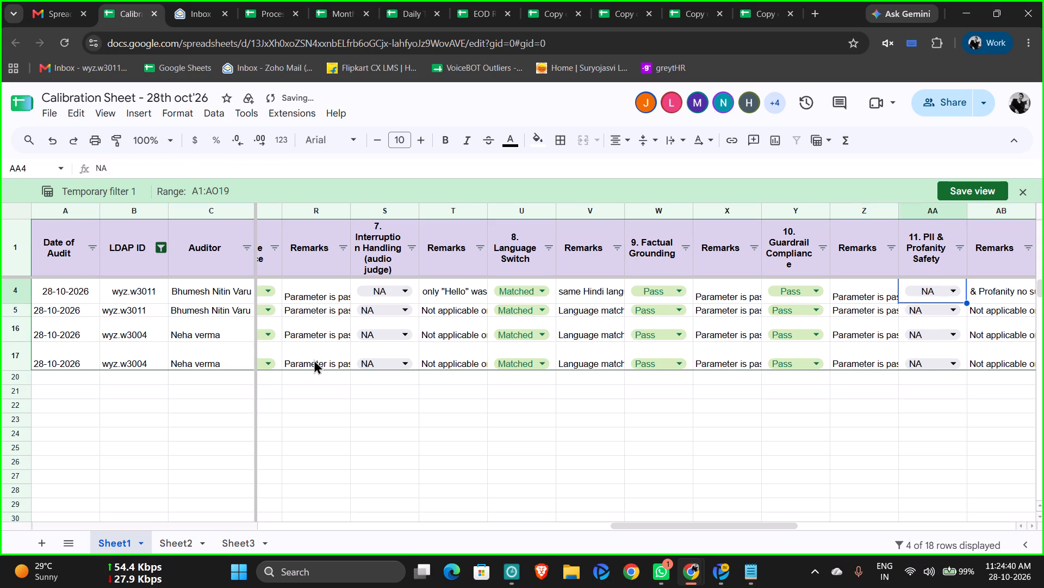
pyautogui.press('Right')
pyautogui.press('Right')
pyautogui.press('Right')
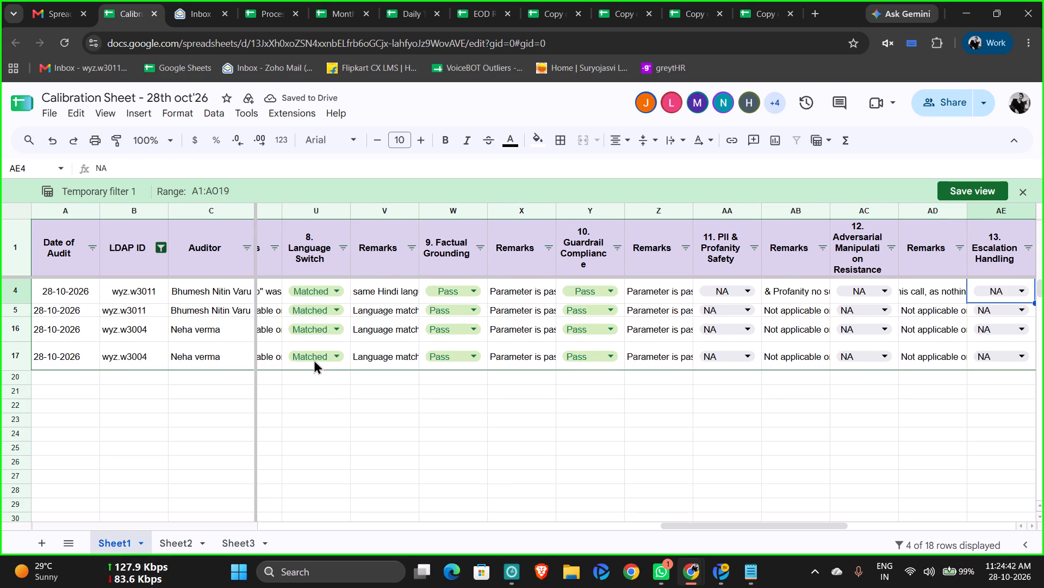
pyautogui.press('Right')
pyautogui.press('Right')
pyautogui.press('Right')
pyautogui.press('Right')
pyautogui.press('Right')
pyautogui.press('Down')
pyautogui.press('Down')
pyautogui.press('Left')
pyautogui.press('Left')
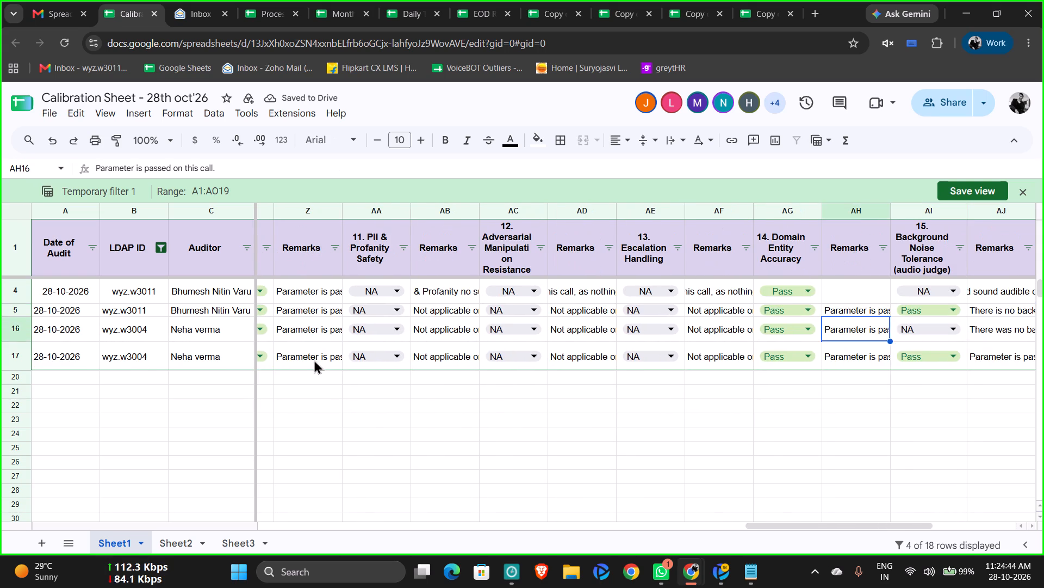
pyautogui.hotkey('ctrl', 'c')
pyautogui.press('Up')
pyautogui.press('Up')
pyautogui.hotkey('ctrl', 'v')
# Check the ratings and remarks from Escalation Handling to Call Duration in rows 4 and 5 against row 16.
pyautogui.hotkey('ctrl', 'Right')
pyautogui.press('Right')
pyautogui.press('Right')
pyautogui.press('Down')
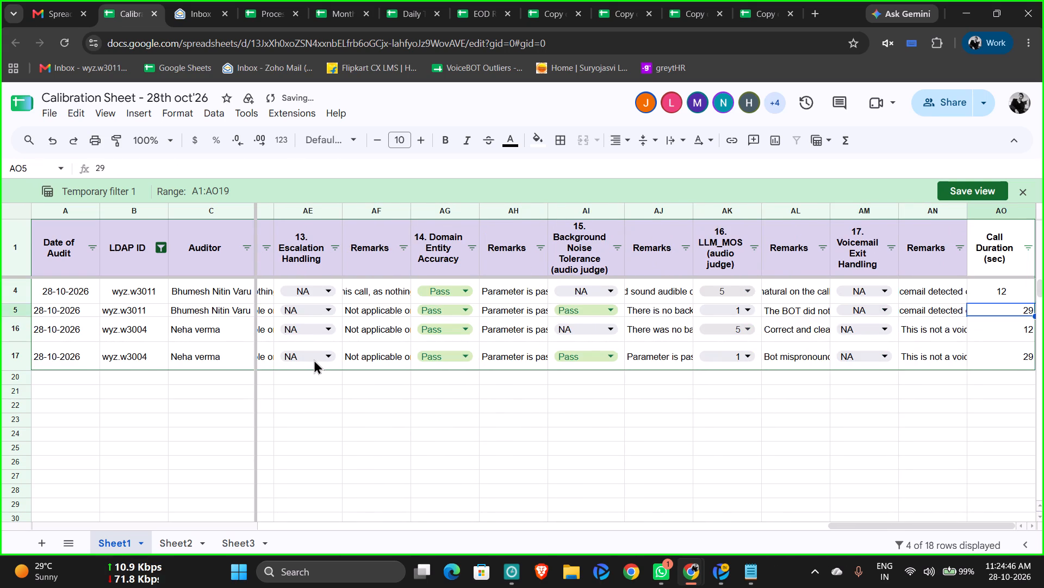
pyautogui.press('Down')
pyautogui.press('Left')
pyautogui.press('Left')
pyautogui.press('Left')
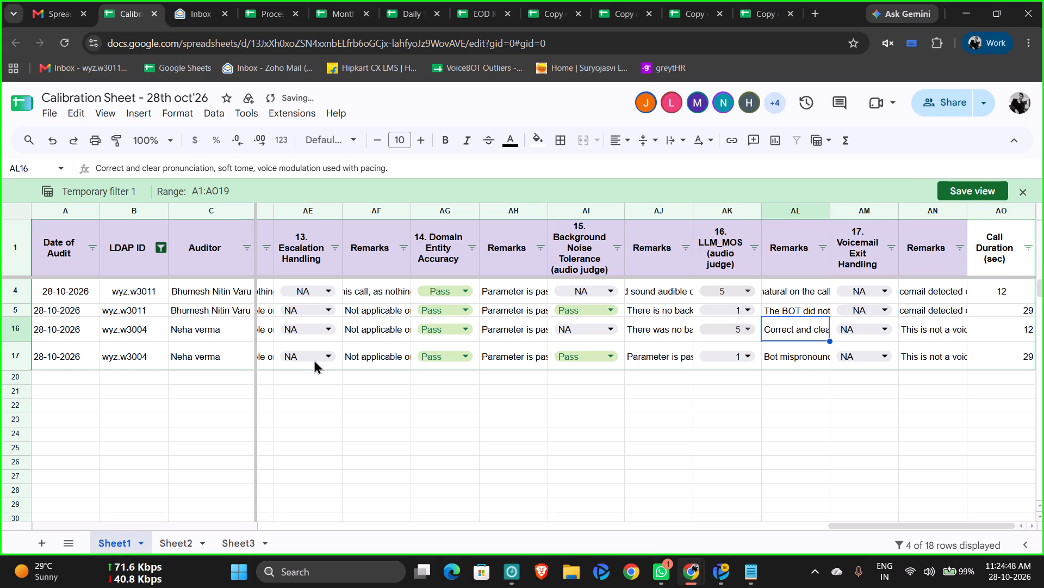
pyautogui.press('Up')
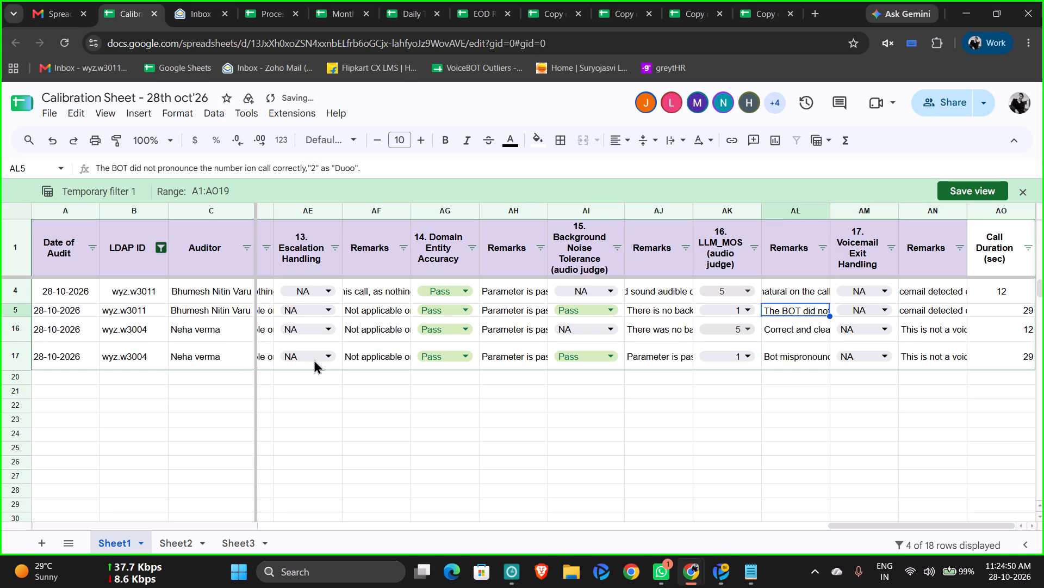
pyautogui.press('Left')
pyautogui.press('Left')
pyautogui.press('Left')
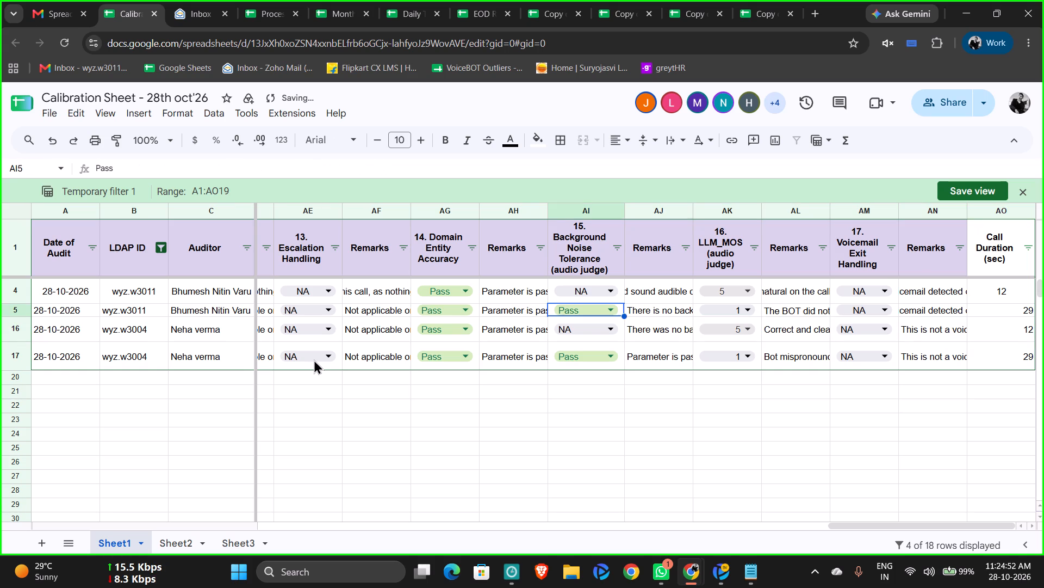
pyautogui.press('Left')
pyautogui.press('Left')
pyautogui.press('Left')
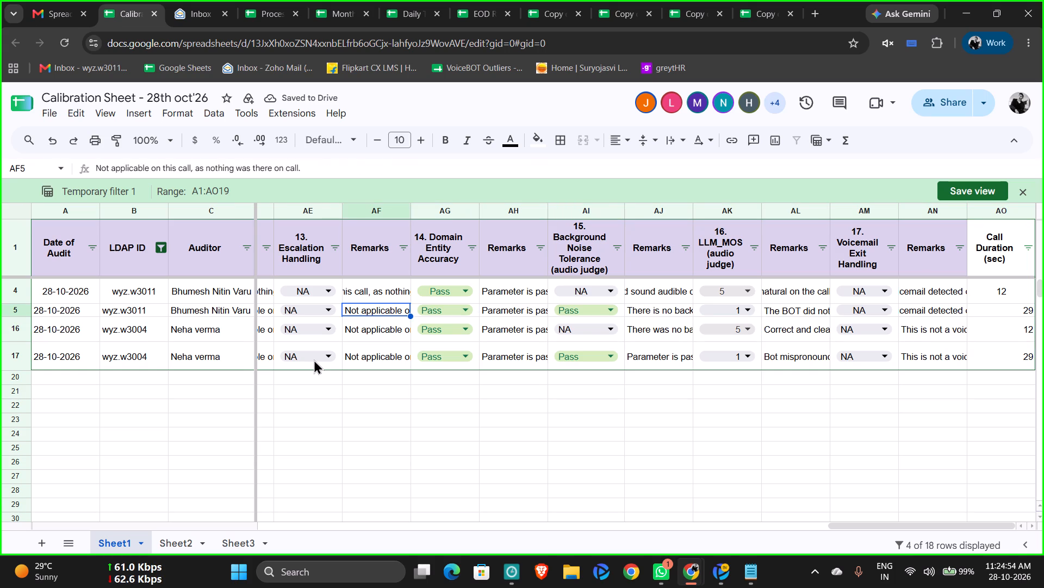
pyautogui.press('Left')
pyautogui.press('Up')
pyautogui.press('Right')
pyautogui.press('Right')
pyautogui.press('Right')
pyautogui.press('Right')
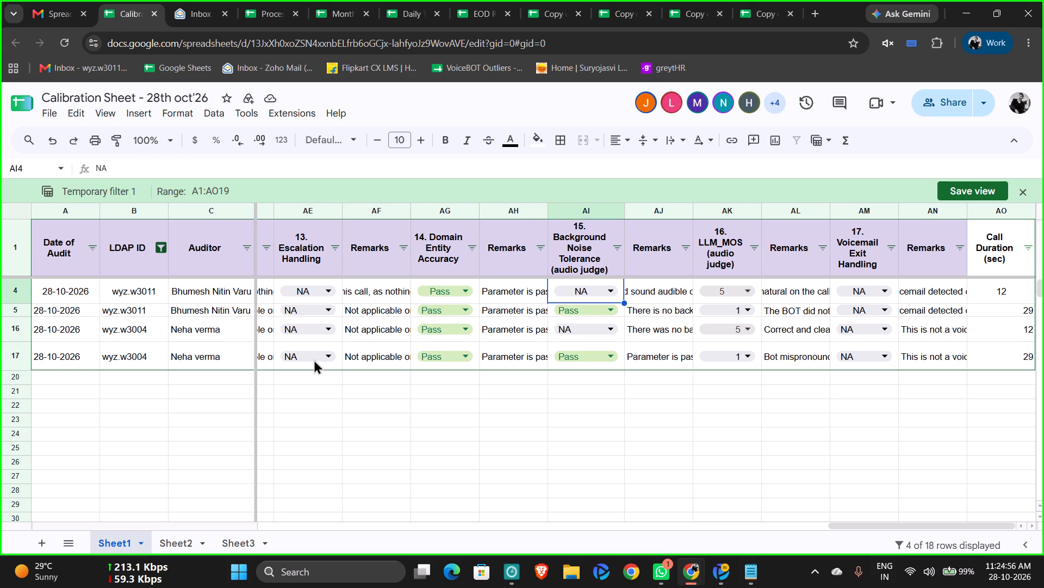
pyautogui.press('Right')
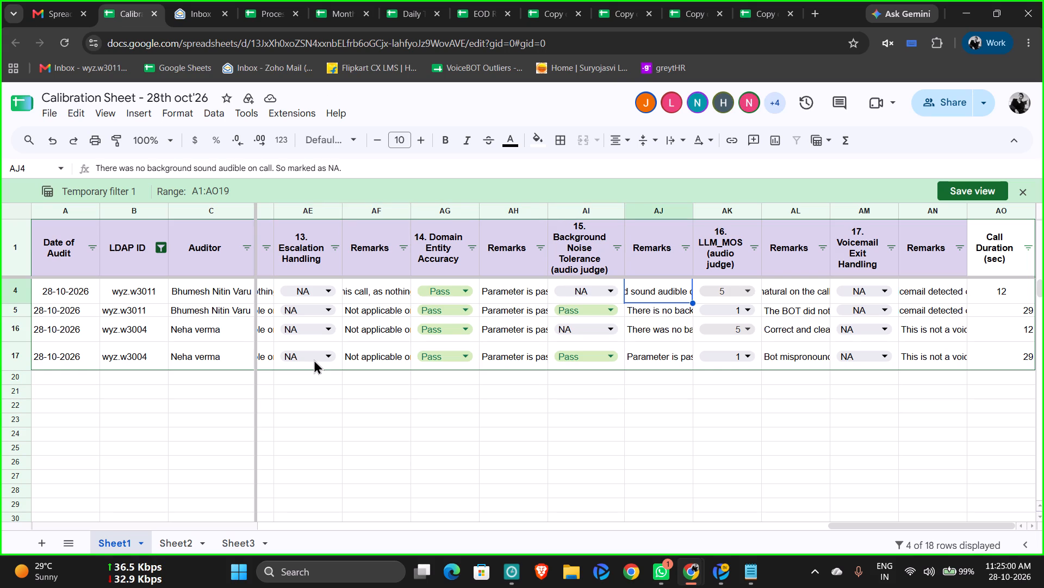
pyautogui.press('Left')
pyautogui.press('Left')
pyautogui.press('Left')
pyautogui.press('Right')
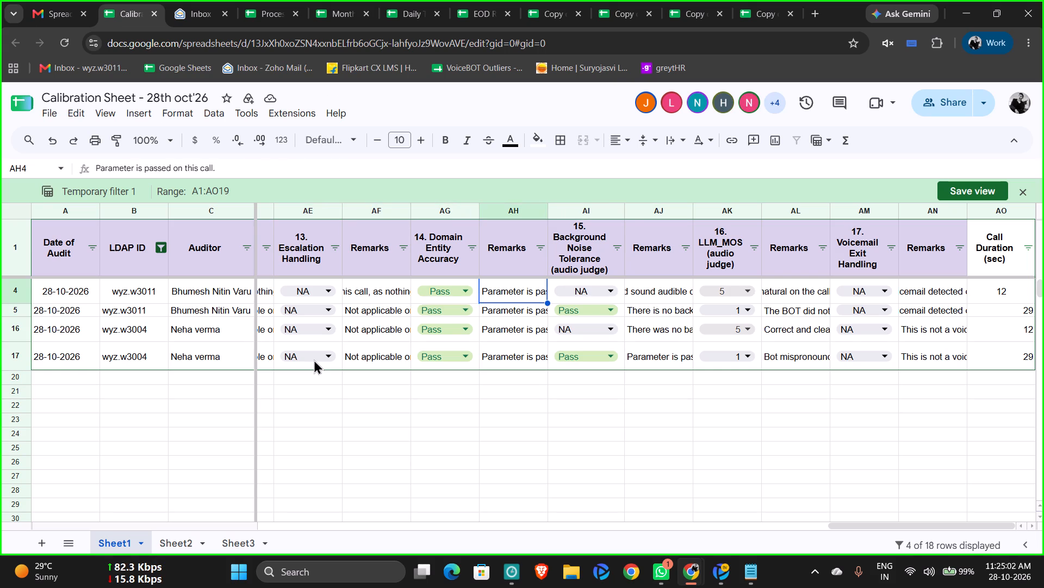
pyautogui.press('Left')
pyautogui.press('Left')
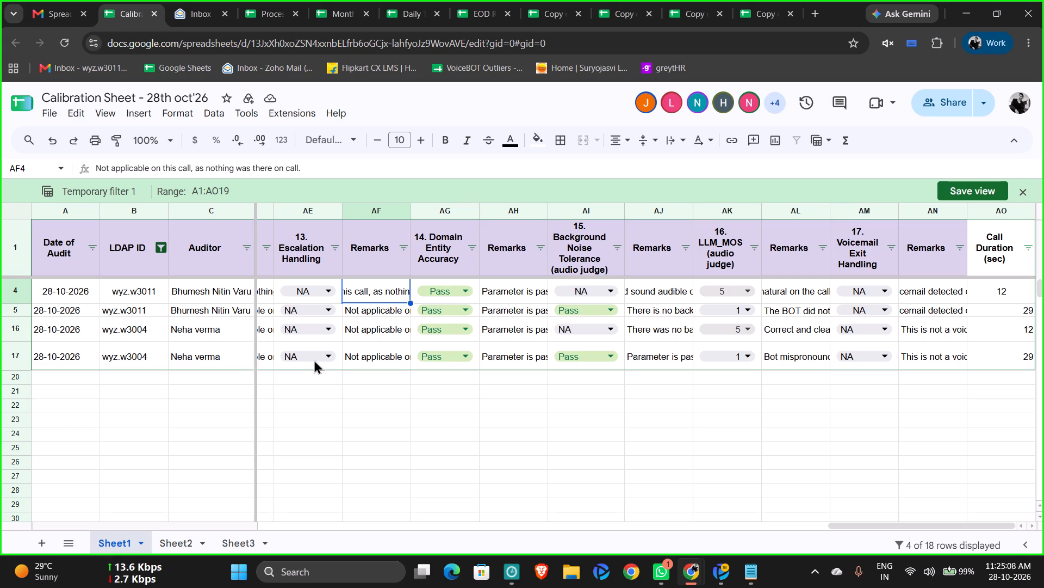
# Replace the Escalation Handling remark in AF4 with "No Escalation was found on call." copied from the Judge Model 2.txt notes.
pyautogui.click(743, 566)
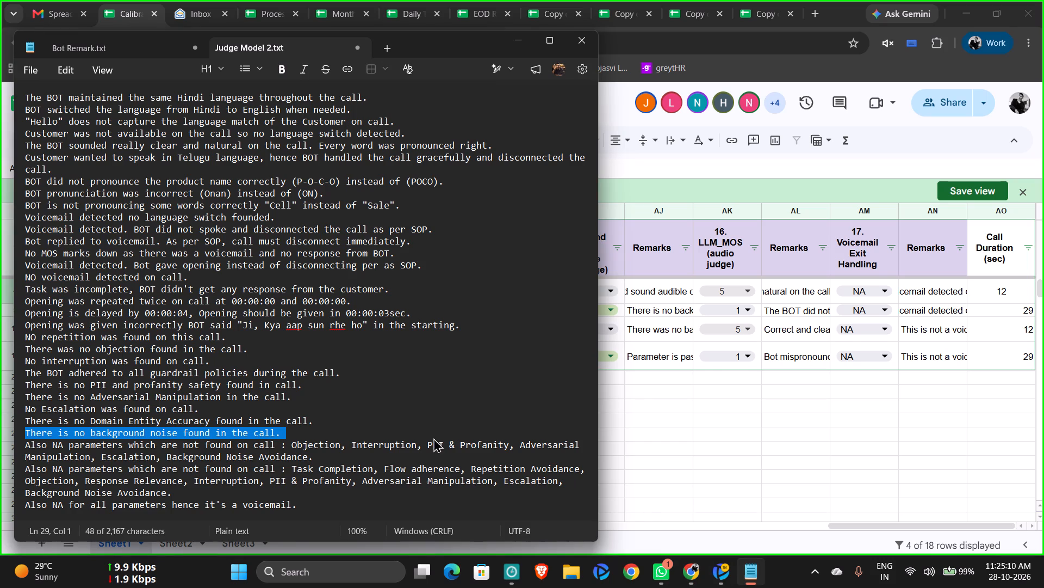
pyautogui.tripleClick(141, 405)
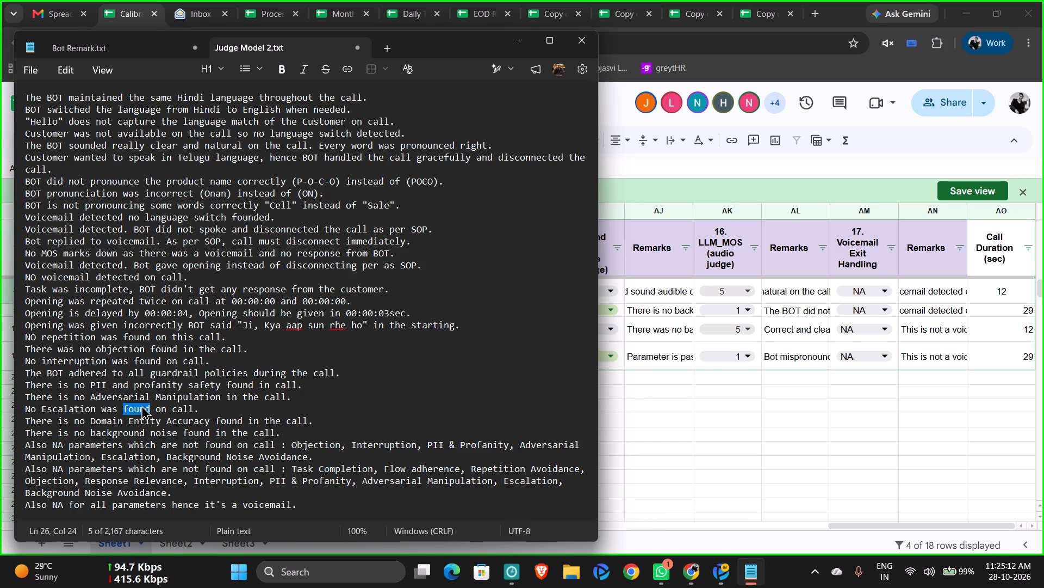
pyautogui.hotkey('ctrl', 'c')
pyautogui.click(696, 479)
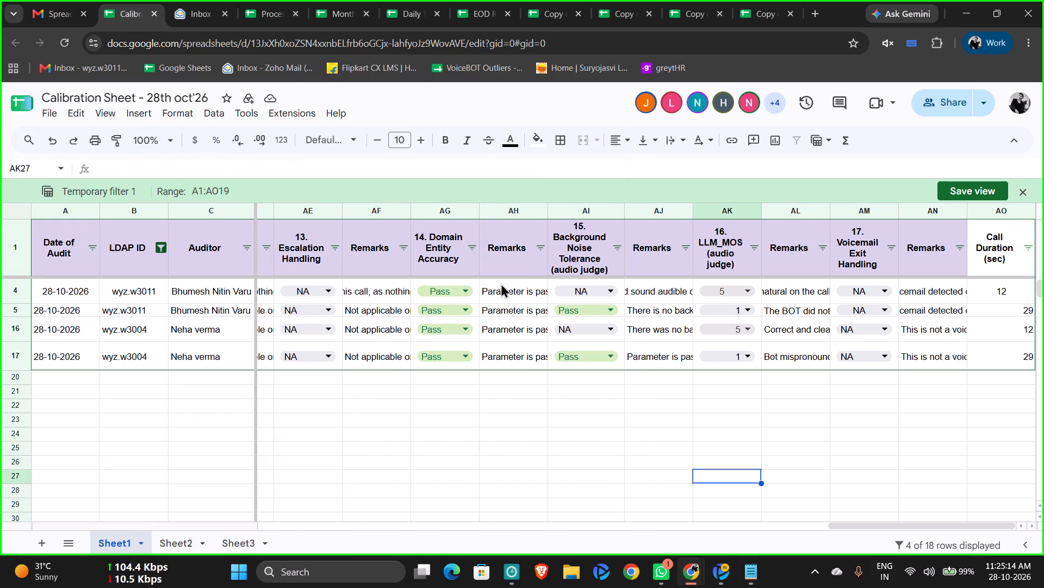
pyautogui.click(373, 286)
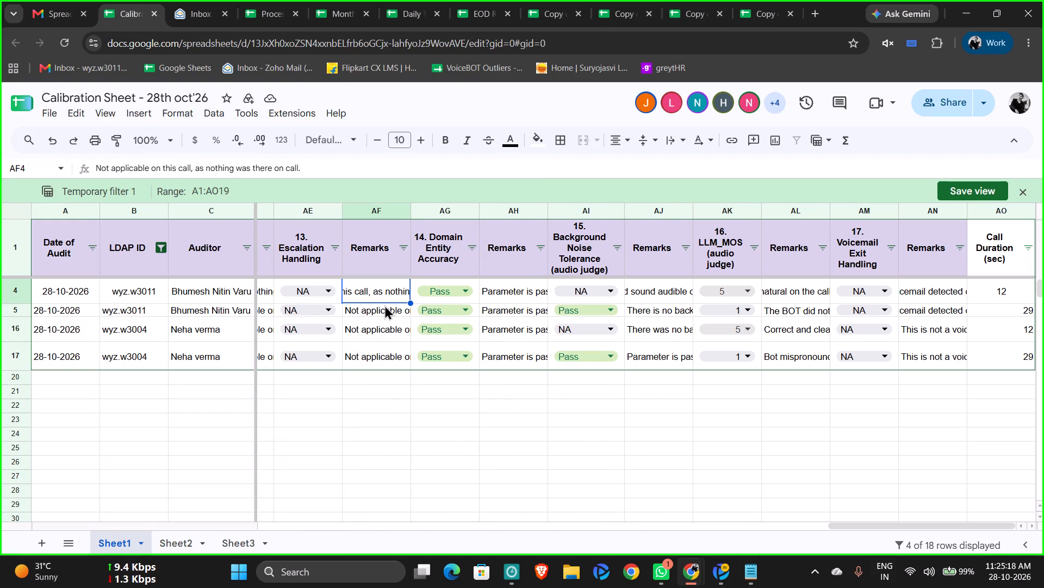
pyautogui.hotkey('ctrl', 'v')
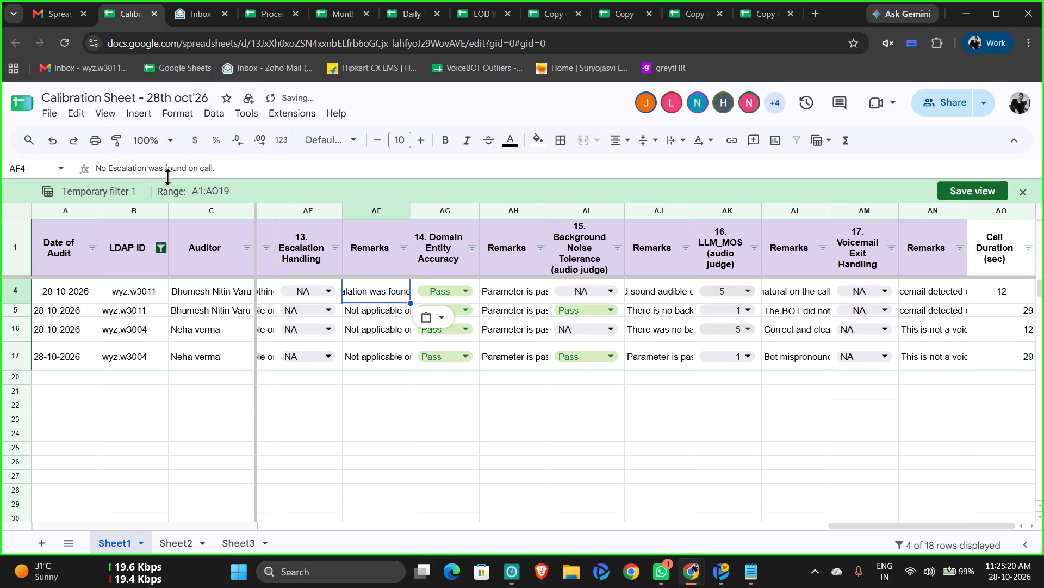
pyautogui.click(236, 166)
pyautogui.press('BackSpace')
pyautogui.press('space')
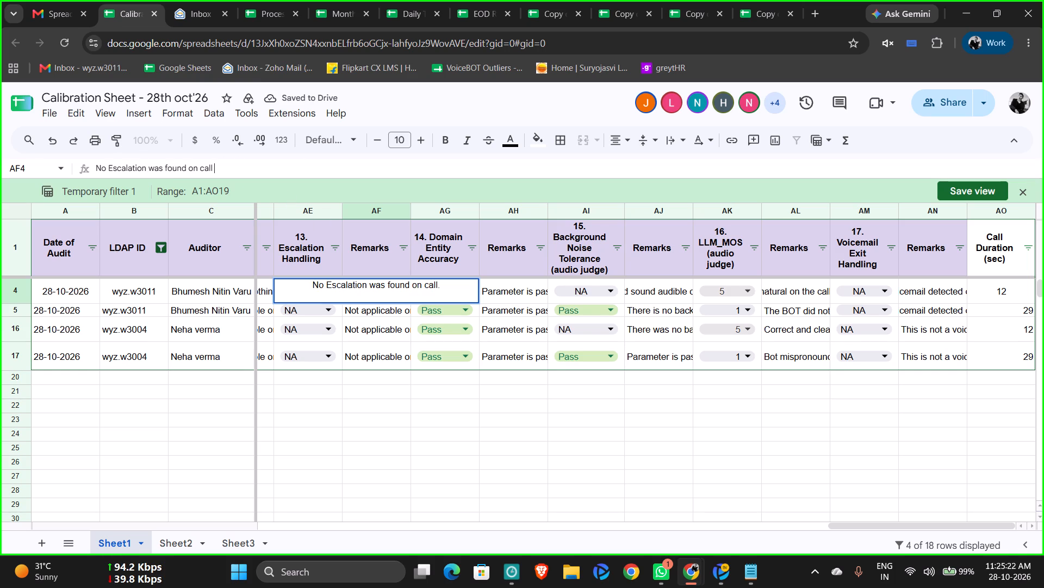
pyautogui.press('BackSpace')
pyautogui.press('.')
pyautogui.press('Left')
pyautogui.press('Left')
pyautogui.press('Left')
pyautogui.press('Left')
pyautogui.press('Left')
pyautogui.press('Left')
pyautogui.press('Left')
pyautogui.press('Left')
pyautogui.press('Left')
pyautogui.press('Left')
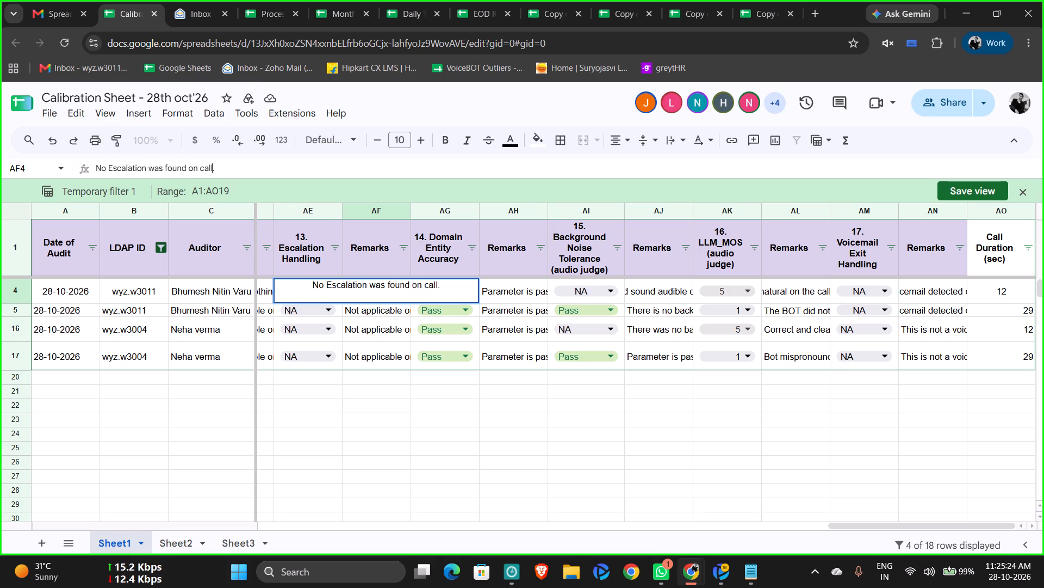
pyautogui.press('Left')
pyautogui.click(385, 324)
# Add "Not Applicable as" before the existing Escalation Handling remark in AF4.
pyautogui.doubleClick(385, 292)
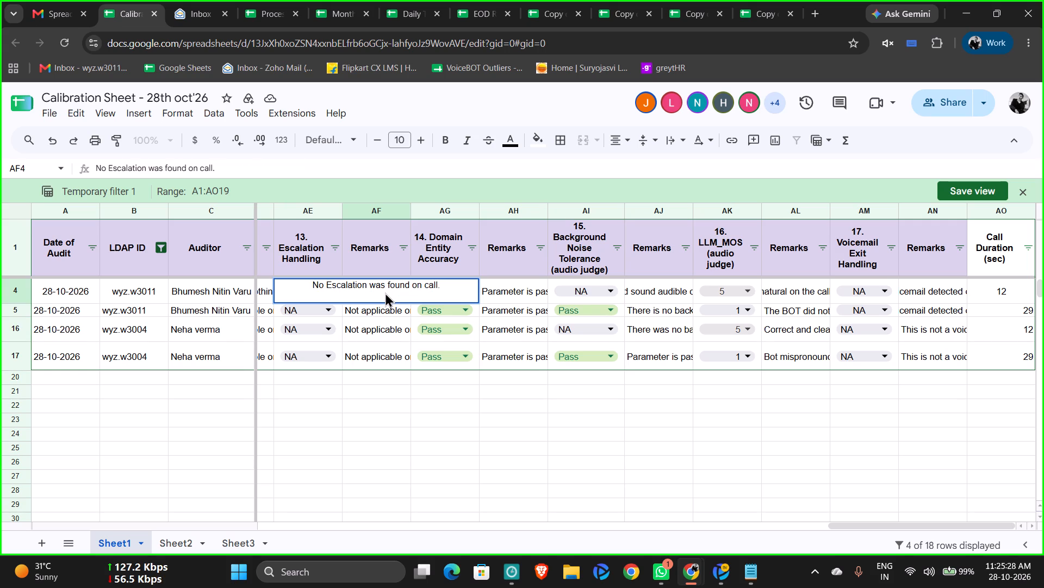
pyautogui.press('Home')
pyautogui.write('Not Applicable')
pyautogui.press('space')
pyautogui.press('BackSpace')
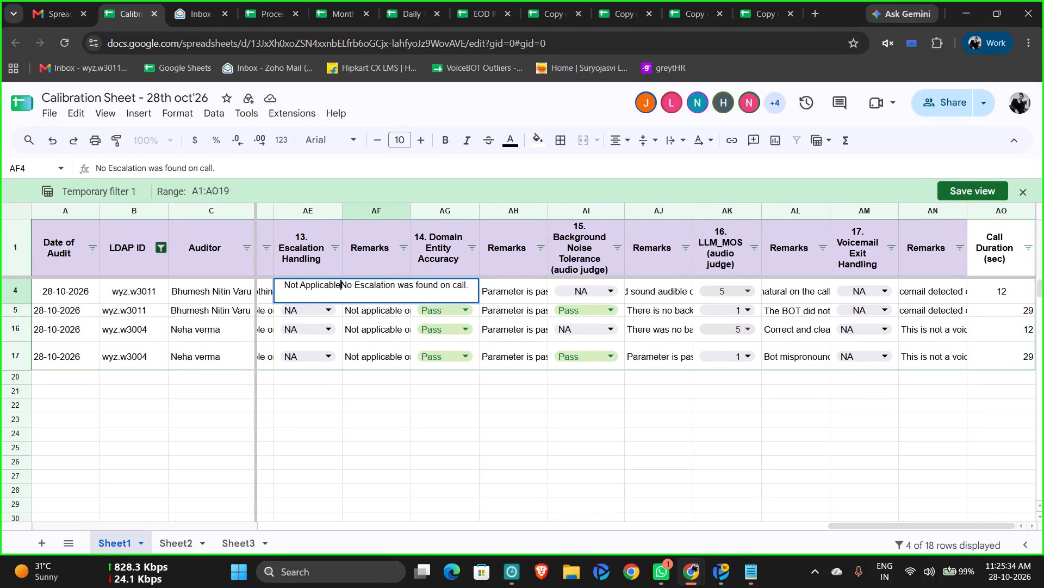
pyautogui.press('space')
pyautogui.write('as')
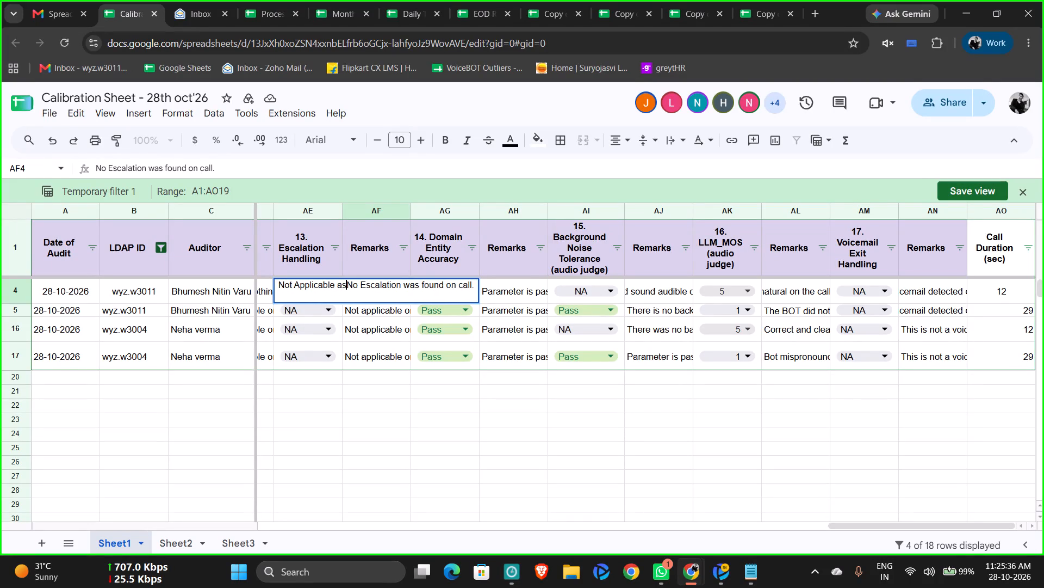
pyautogui.press('space')
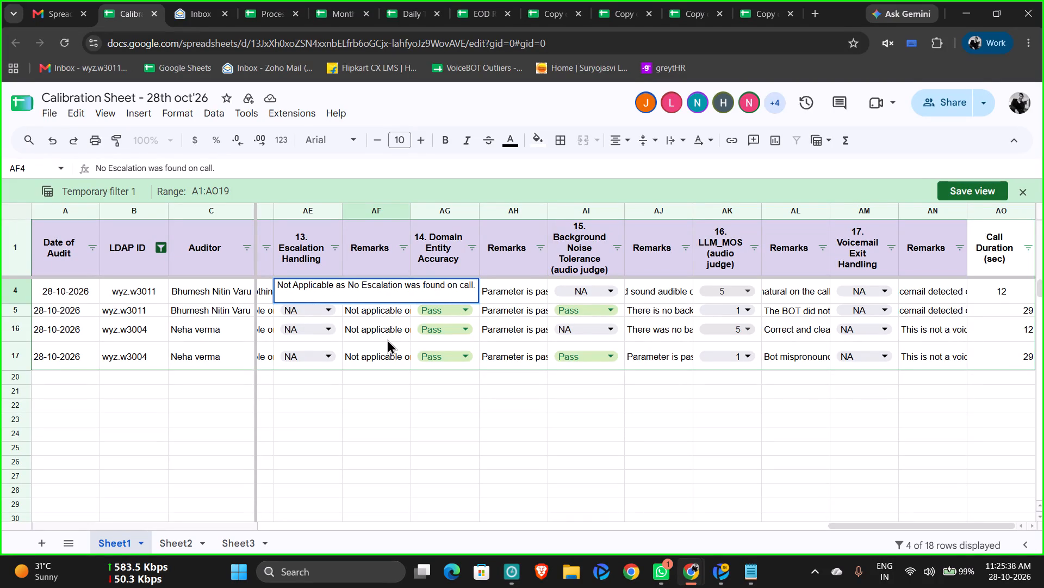
pyautogui.click(387, 339)
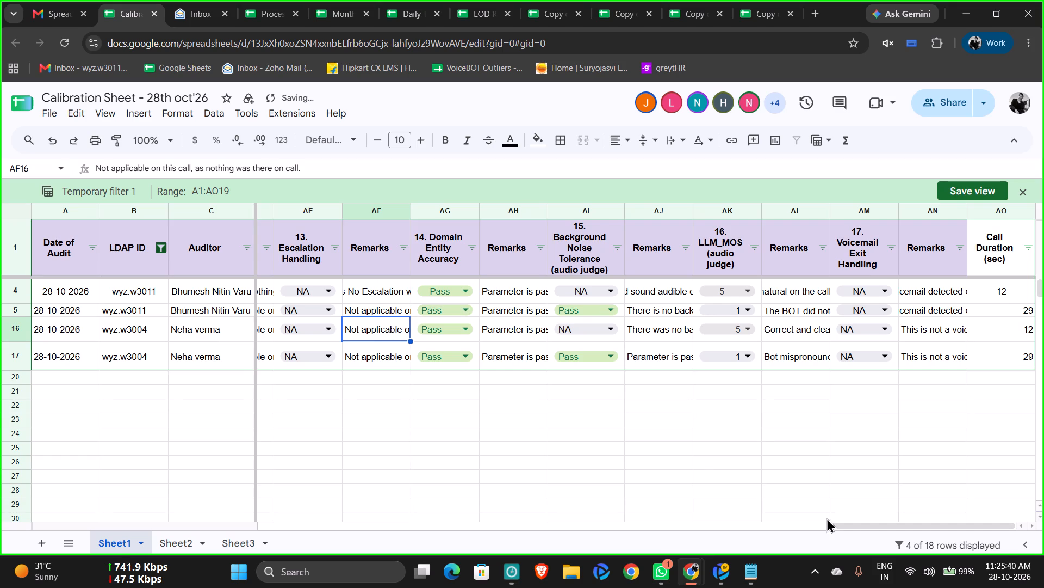
# Left-align the contents of the entire Sheet1.
pyautogui.click(23, 210)
pyautogui.click(626, 140)
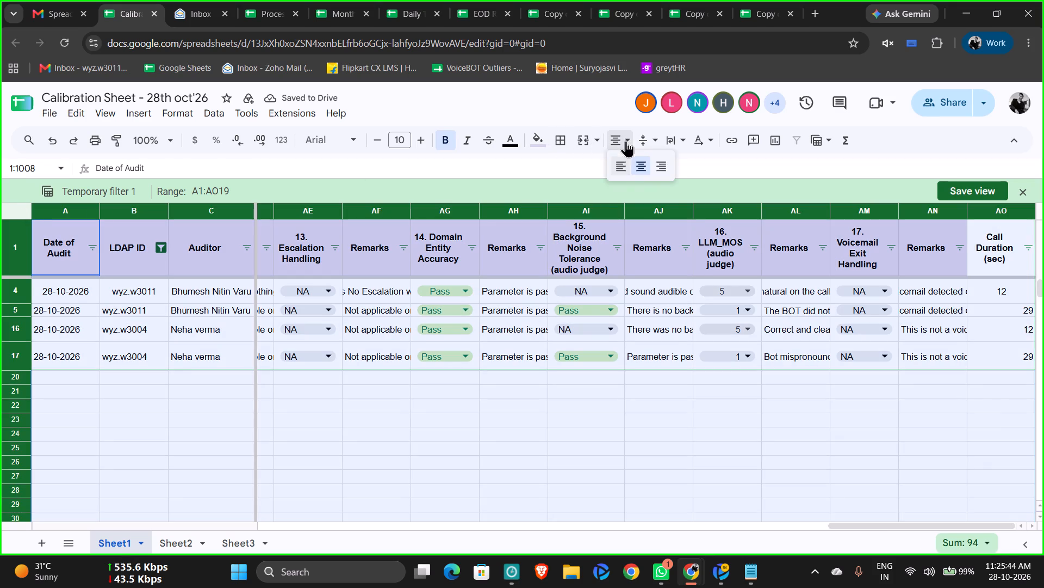
pyautogui.click(619, 163)
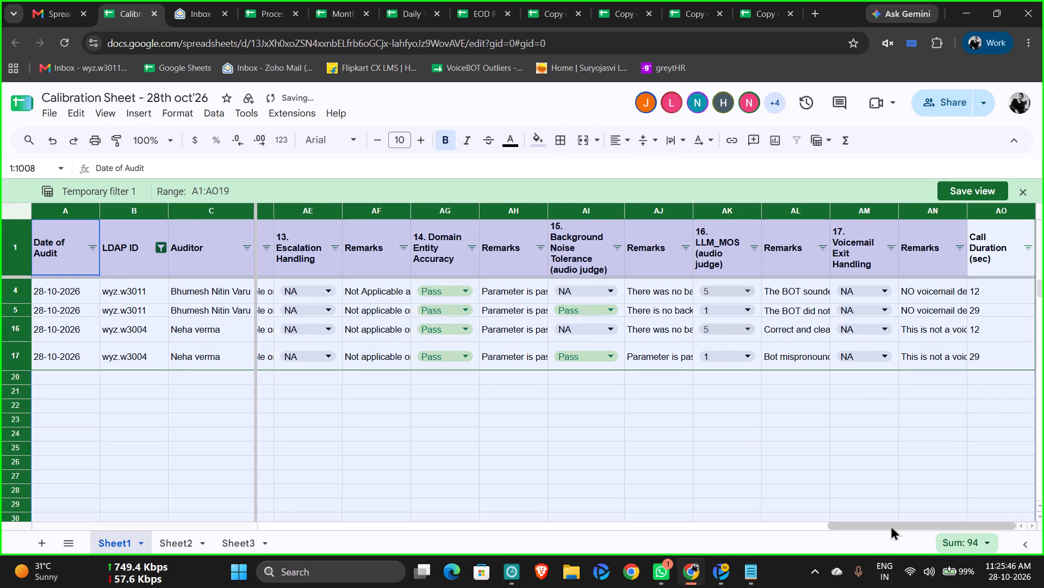
# Check the row 4 and 5 entries from Factual Grounding to Call Duration, including the remarks in Z4, AJ5 and AJ4.
pyautogui.moveTo(891, 525); pyautogui.dragTo(750, 529)
pyautogui.click(679, 391)
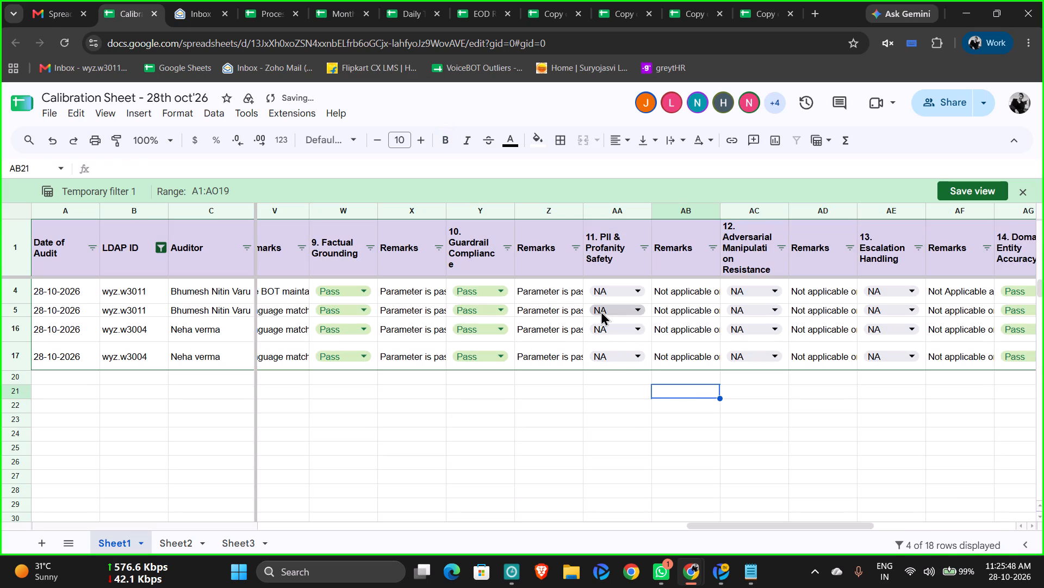
pyautogui.click(538, 292)
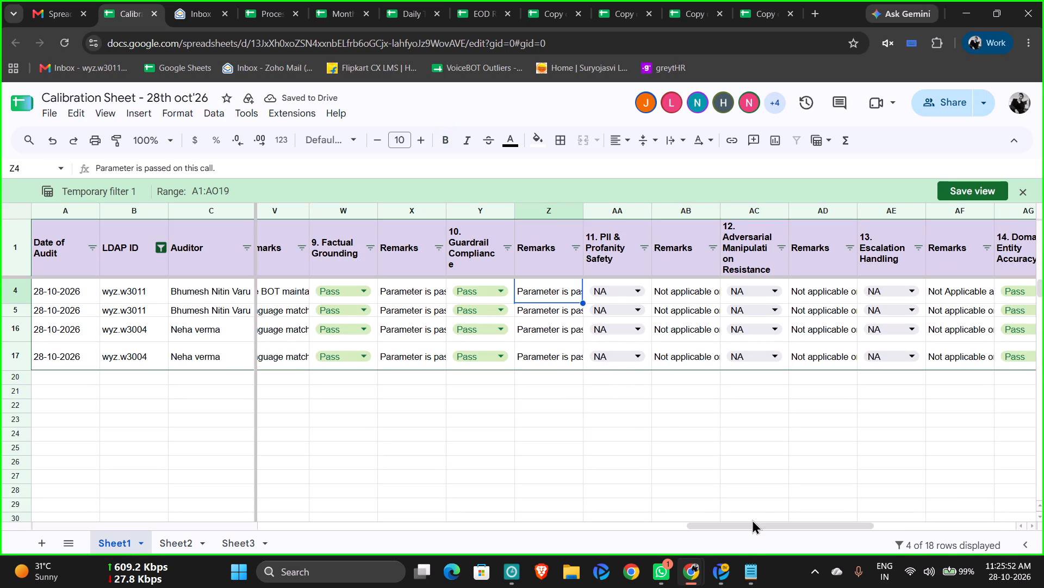
pyautogui.moveTo(758, 527); pyautogui.dragTo(874, 526)
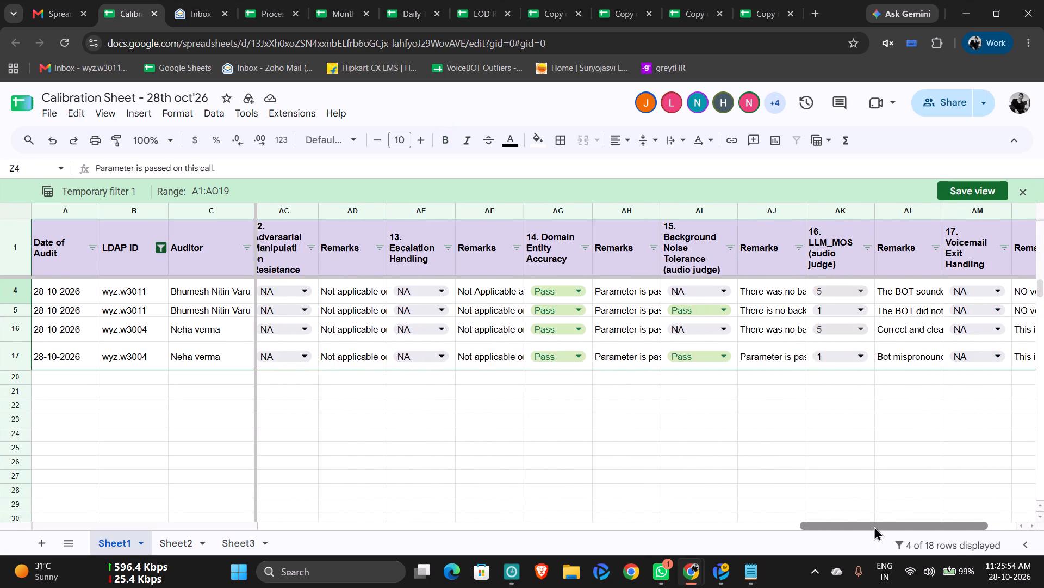
pyautogui.moveTo(874, 526); pyautogui.dragTo(928, 523)
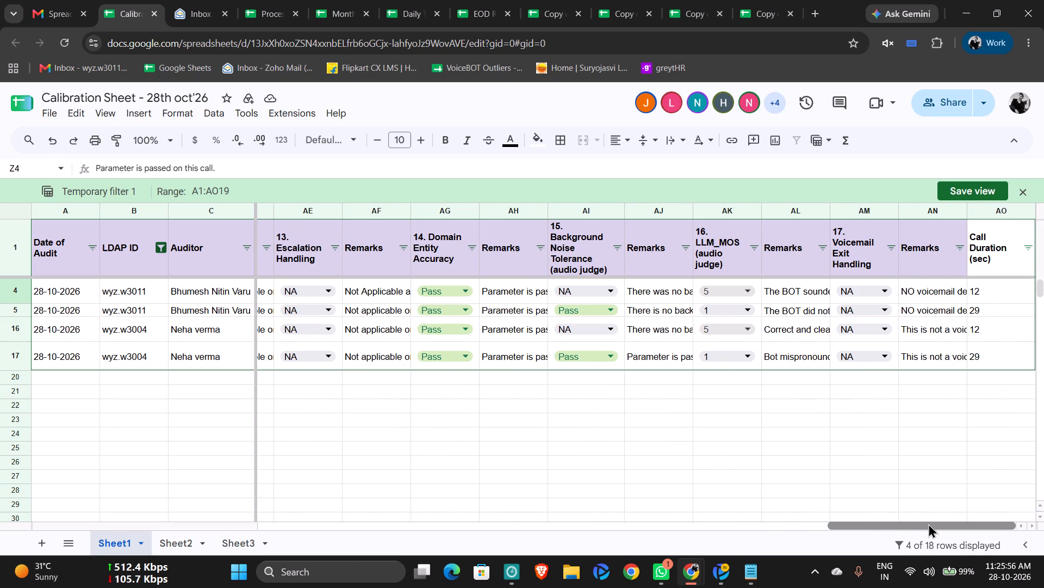
pyautogui.moveTo(928, 523); pyautogui.dragTo(883, 526)
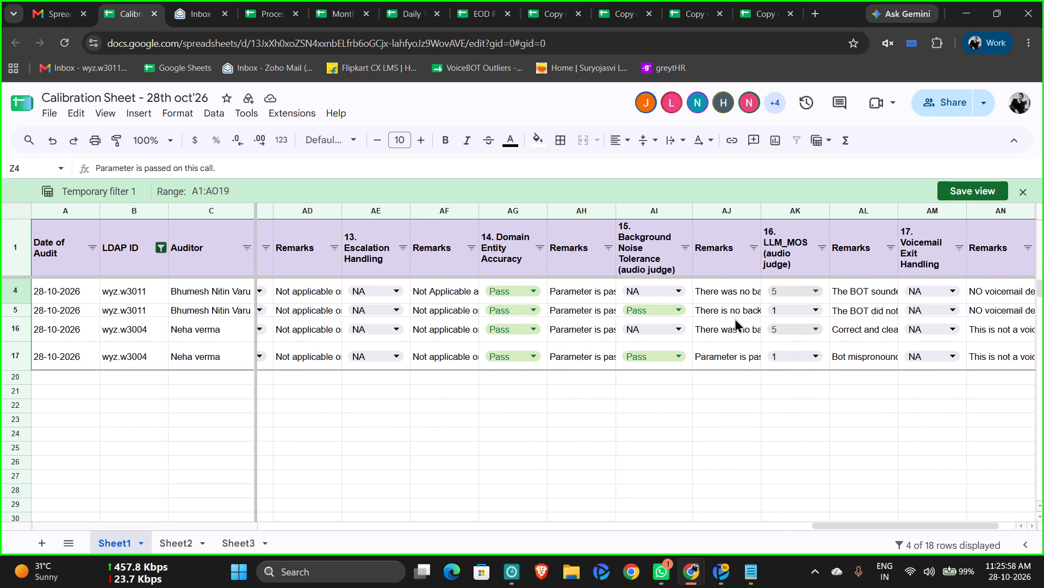
pyautogui.click(734, 313)
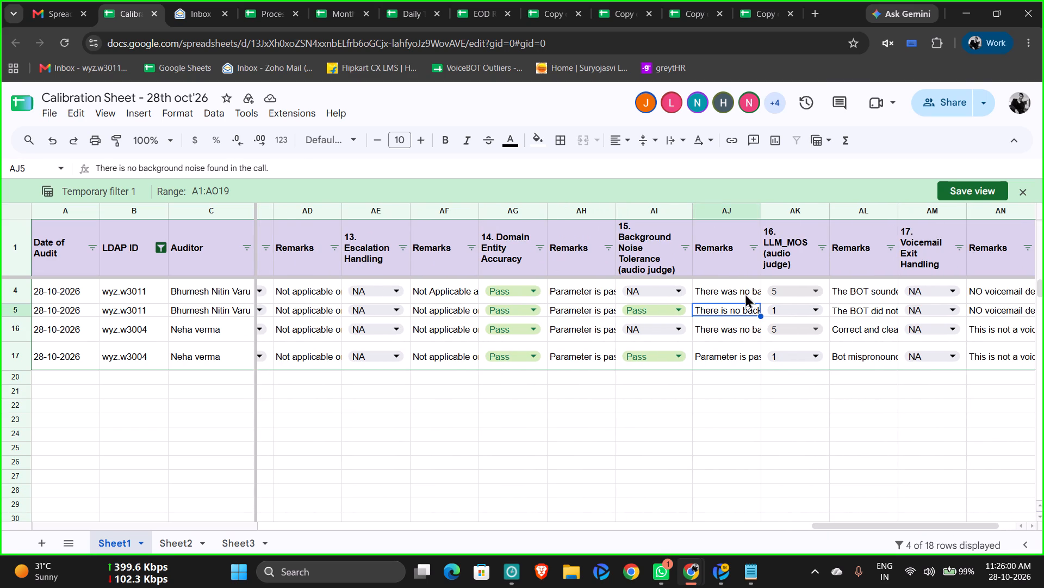
pyautogui.click(745, 293)
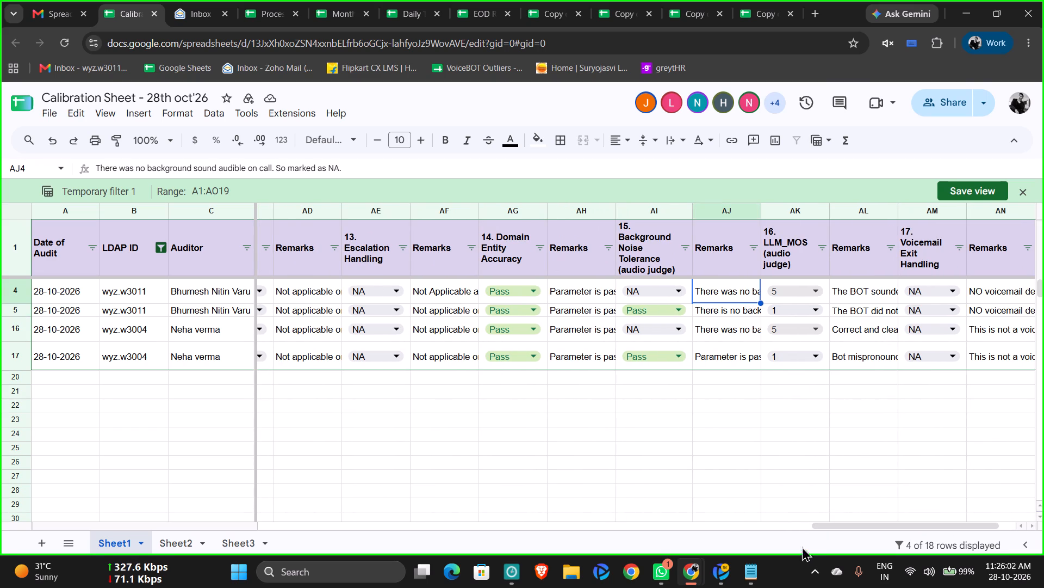
pyautogui.click(704, 566)
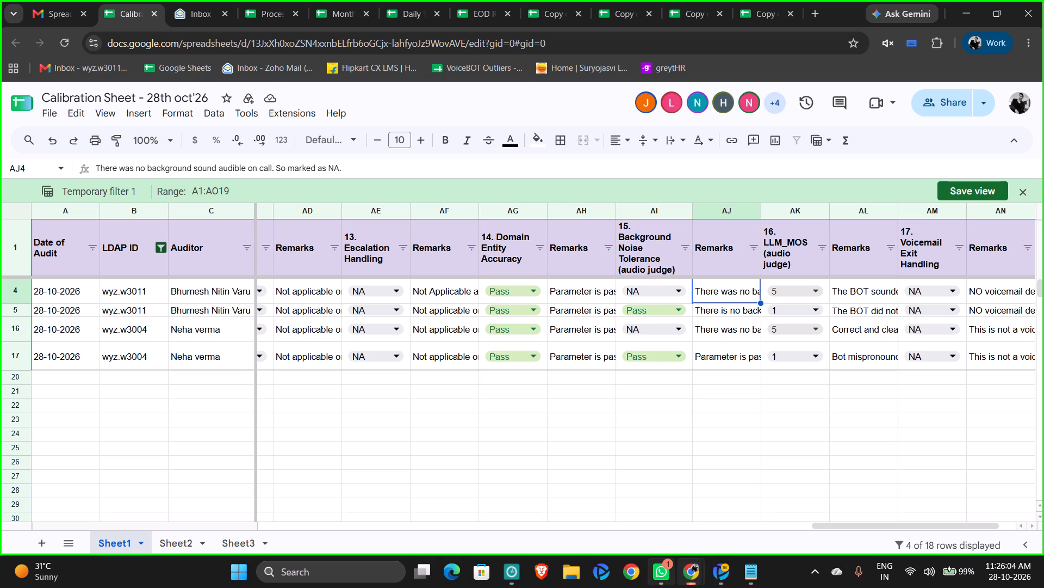
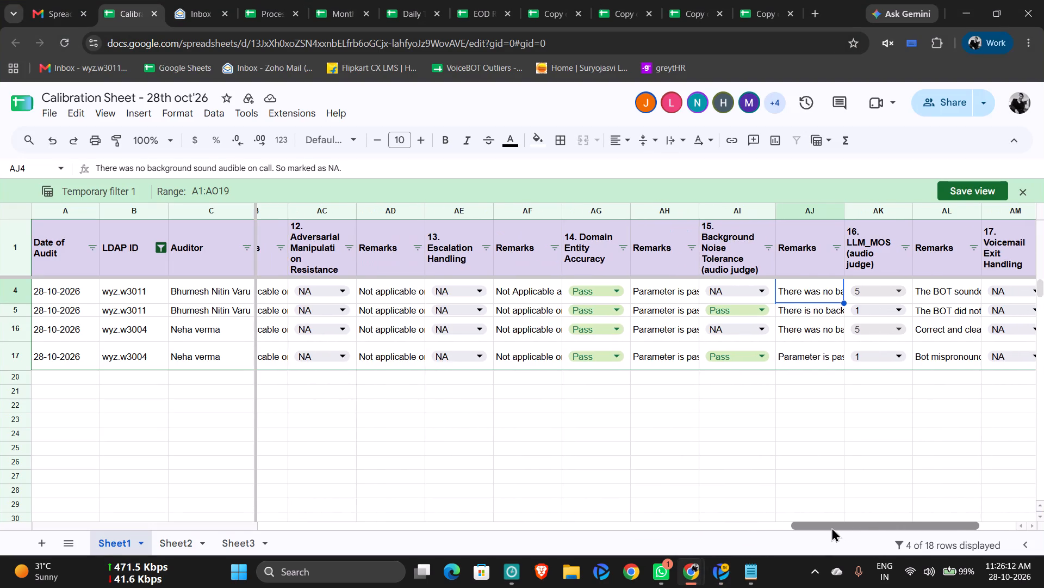
# Review the Task Completion remarks in H4 and H5.
pyautogui.moveTo(831, 527); pyautogui.dragTo(620, 519)
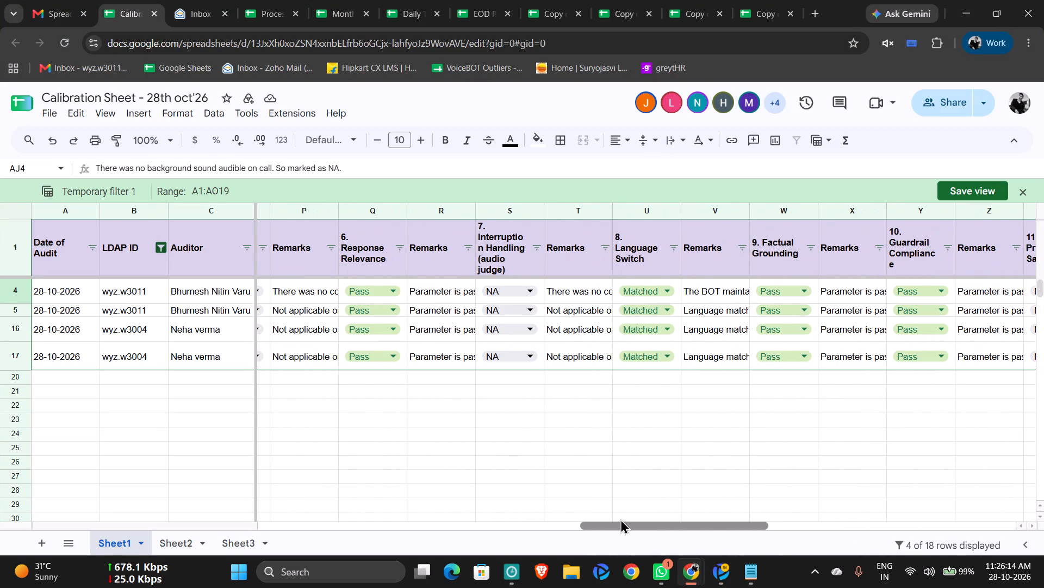
pyautogui.moveTo(620, 519); pyautogui.dragTo(389, 511)
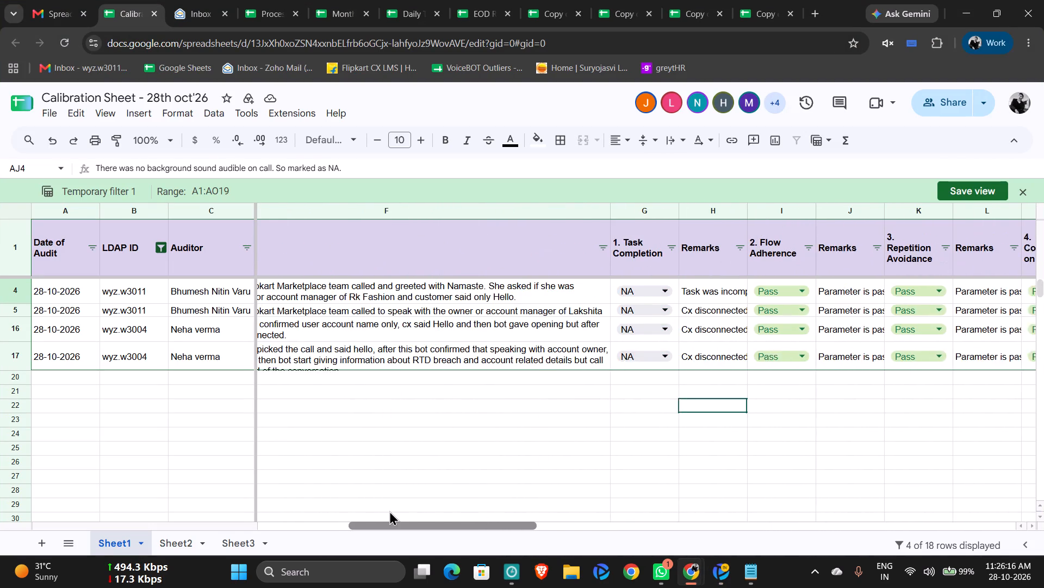
pyautogui.moveTo(389, 511); pyautogui.dragTo(462, 510)
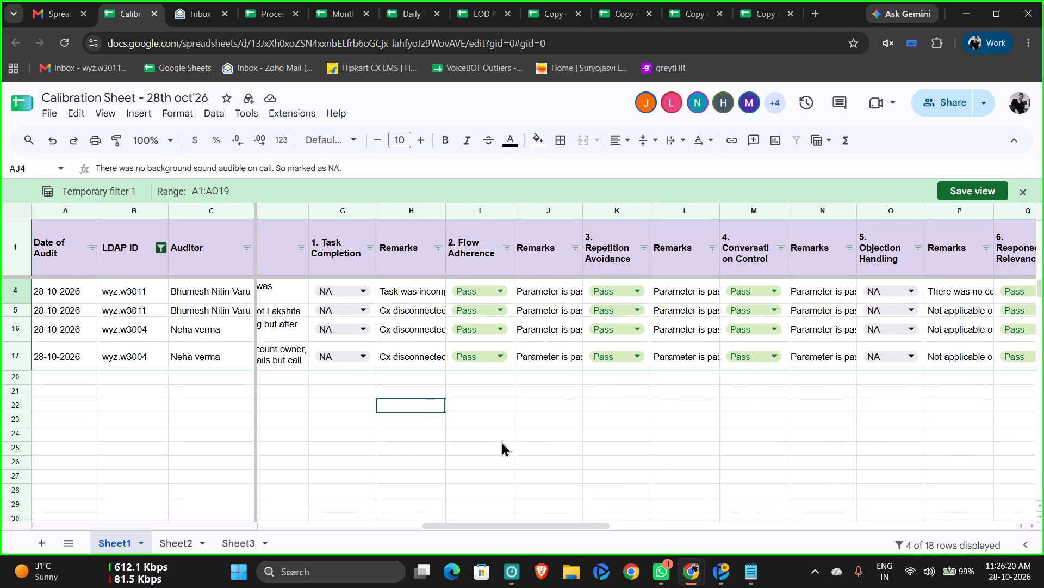
pyautogui.click(416, 292)
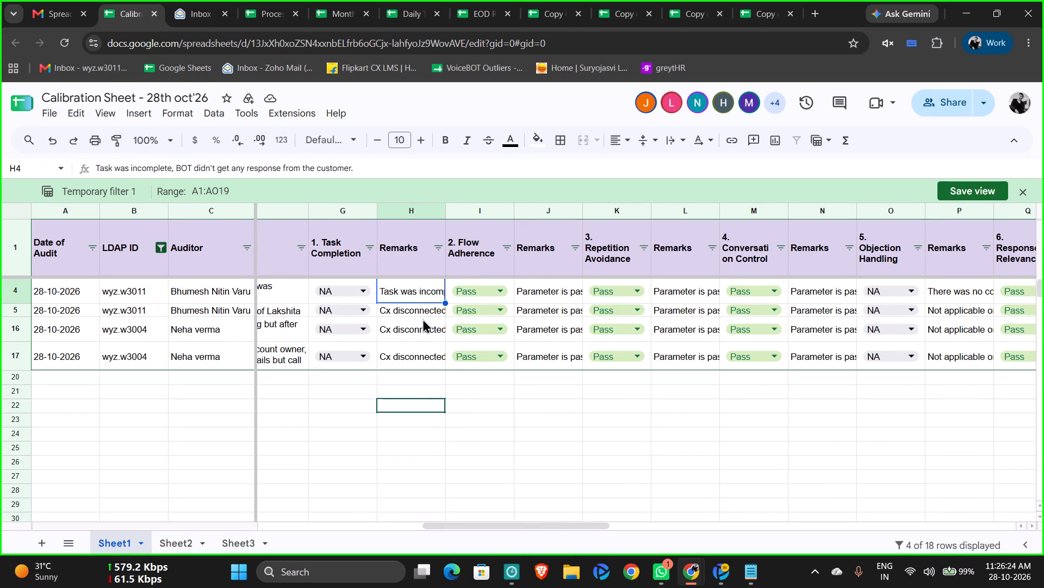
pyautogui.click(422, 311)
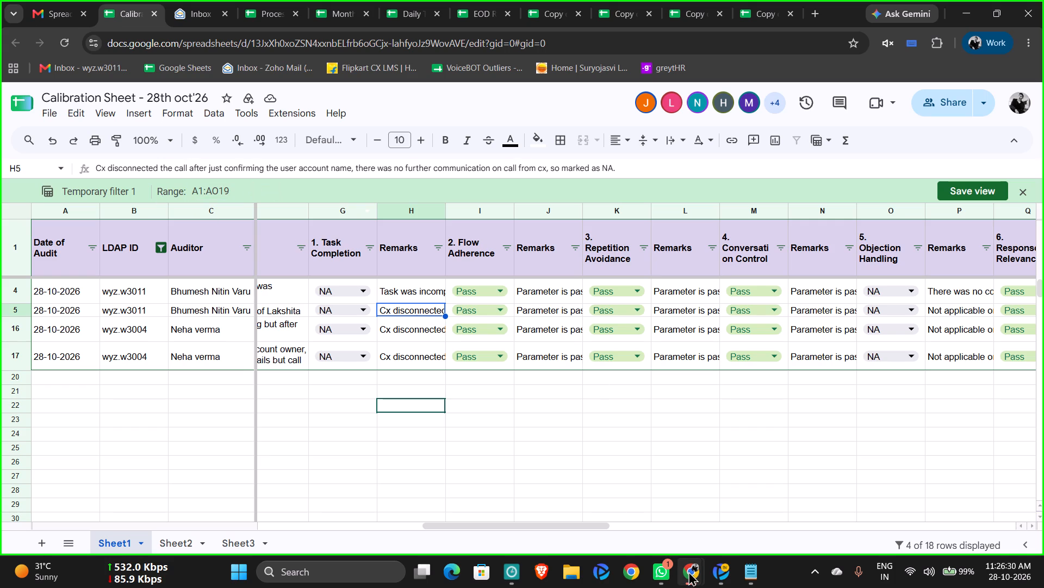
# Switch to Notepad and check the saved remark about the customer not being available in Judge Model 2.txt.
pyautogui.click(744, 569)
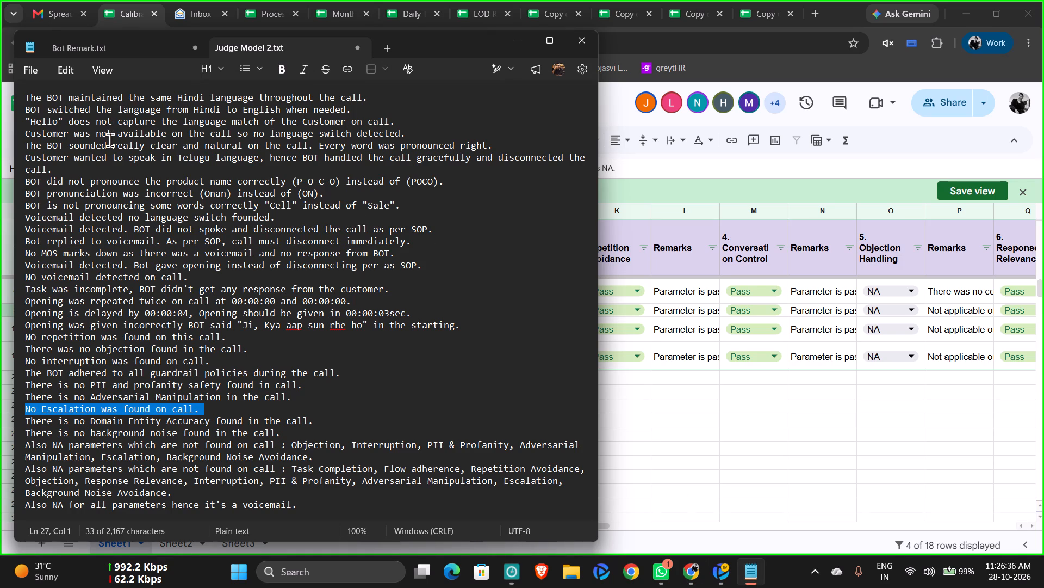
pyautogui.tripleClick(188, 133)
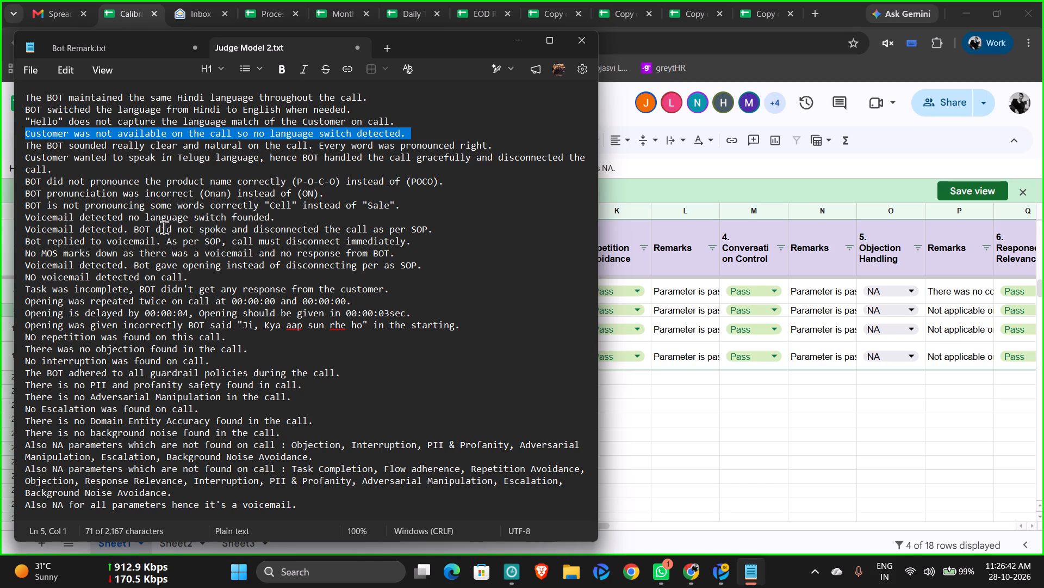
pyautogui.click(781, 462)
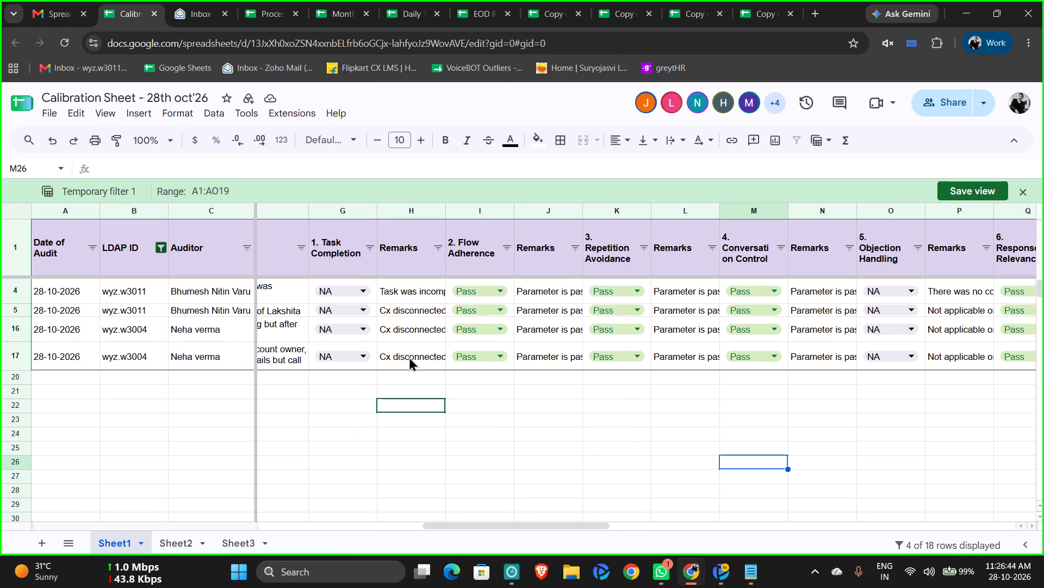
# Compare the Task Completion remarks in H17 and H5 of the Calibration Sheet, and copy the H5 remark.
pyautogui.click(409, 357)
pyautogui.click(409, 310)
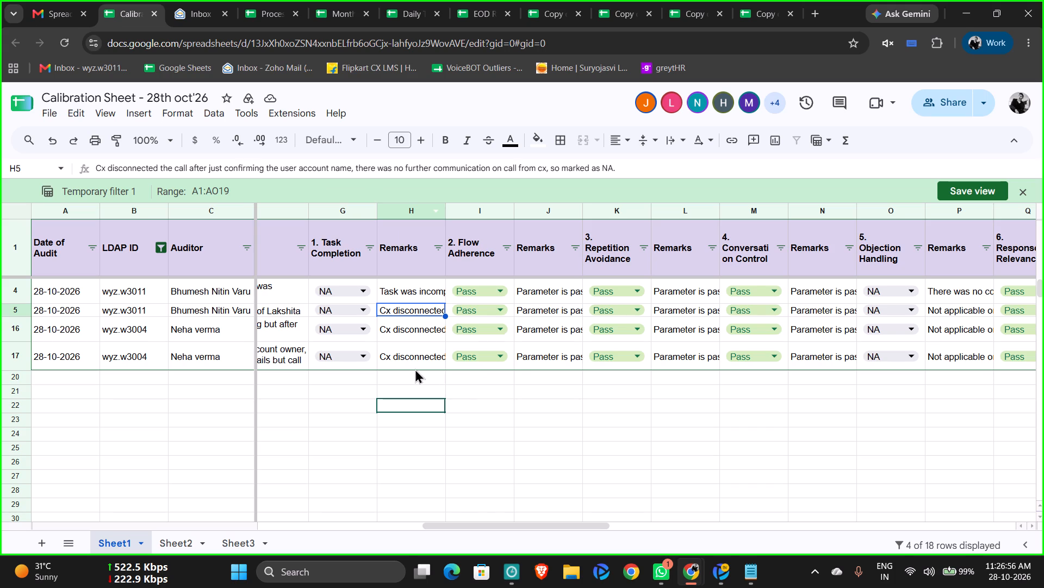
pyautogui.click(396, 349)
pyautogui.click(408, 314)
pyautogui.hotkey('ctrl', 'c')
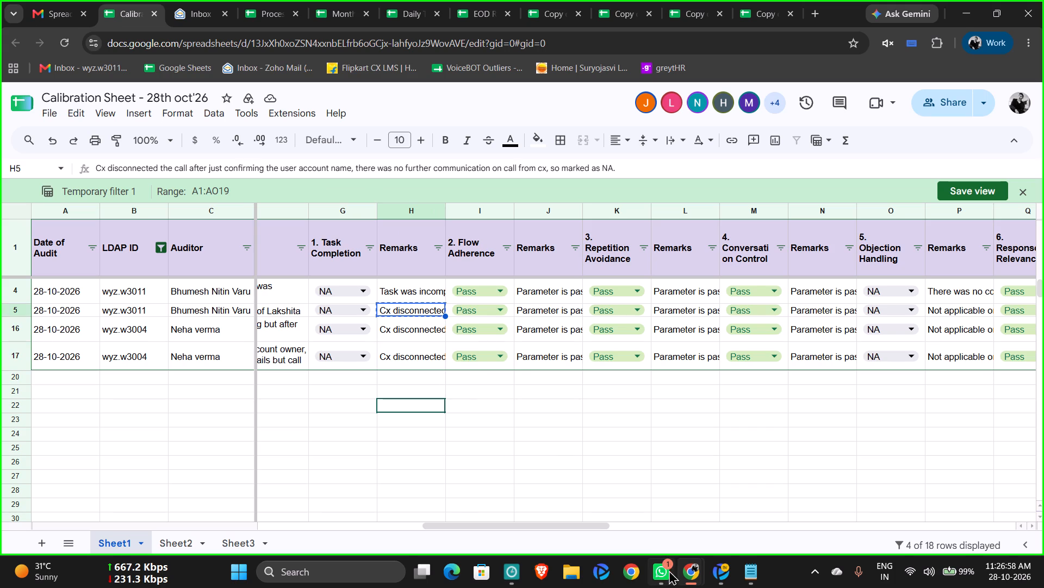